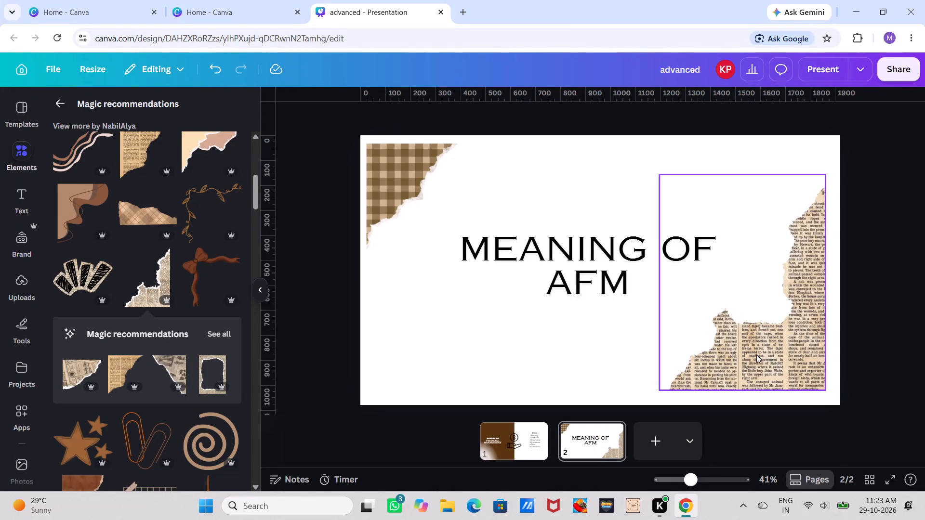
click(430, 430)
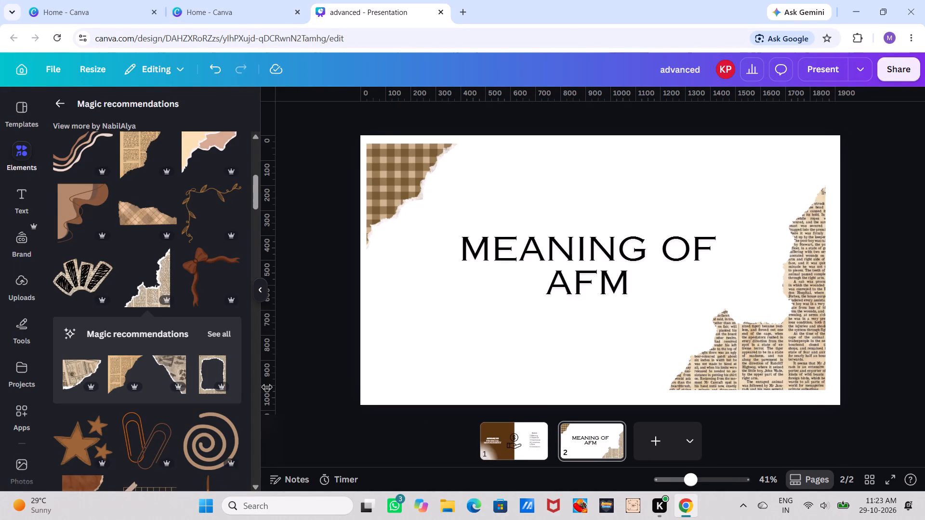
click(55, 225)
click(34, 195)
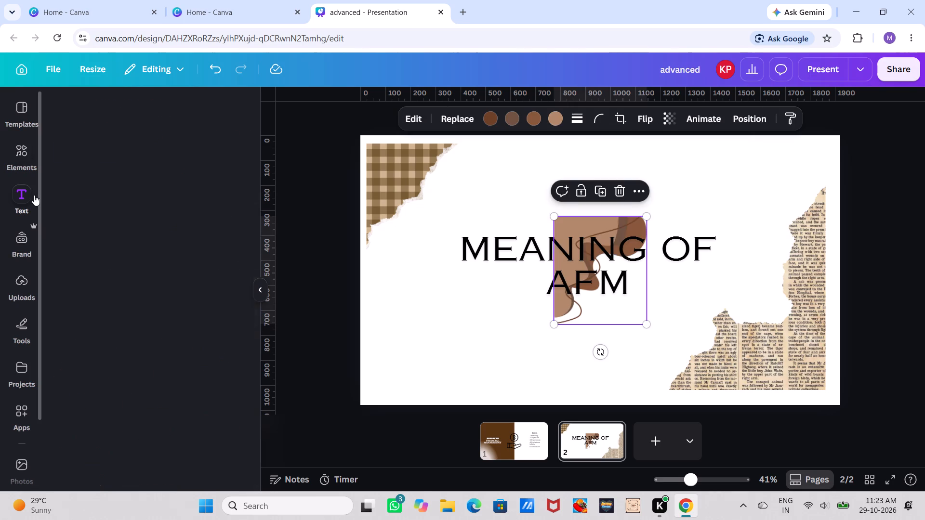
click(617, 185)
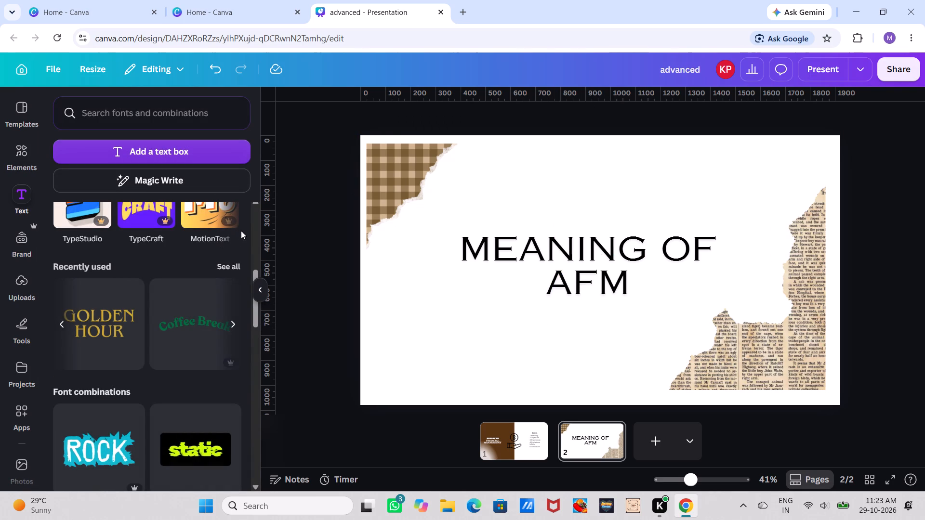
Add a body text box to slide 2 and replace its text with a row of dashes about as wide as the heading.
drag(252, 305, 250, 249)
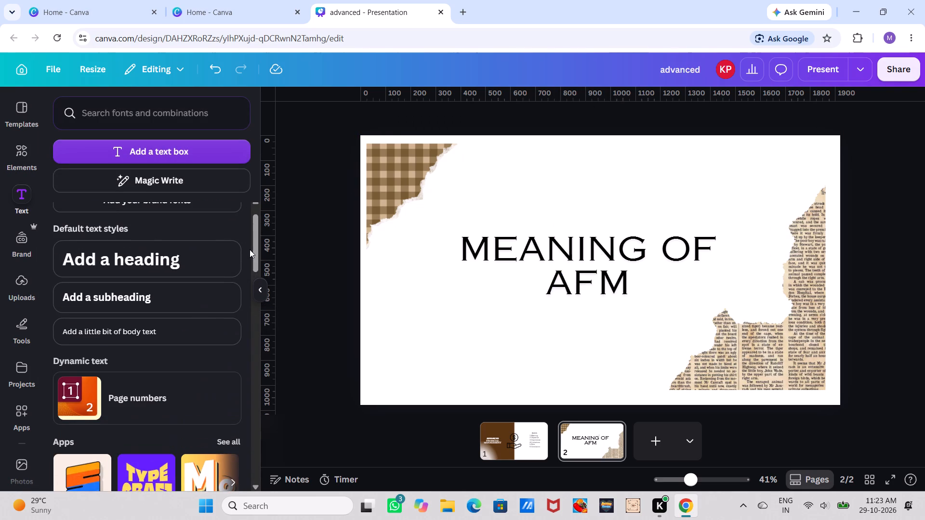
click(198, 325)
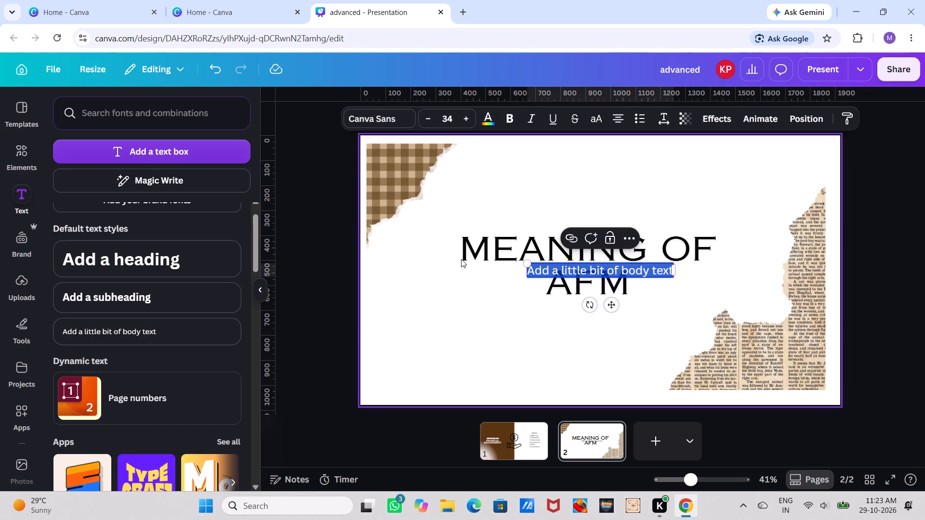
key(Delete)
text(-----)
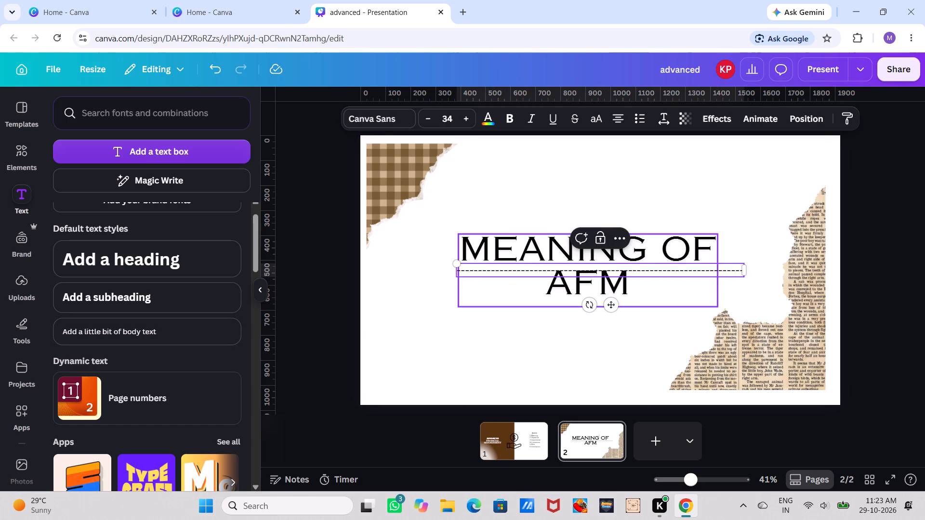
key(Delete)
key(Delete)
key(Delete)
key(Delete)
key(Delete)
key(BackSpace)
key(BackSpace)
key(BackSpace)
key(BackSpace)
key(BackSpace)
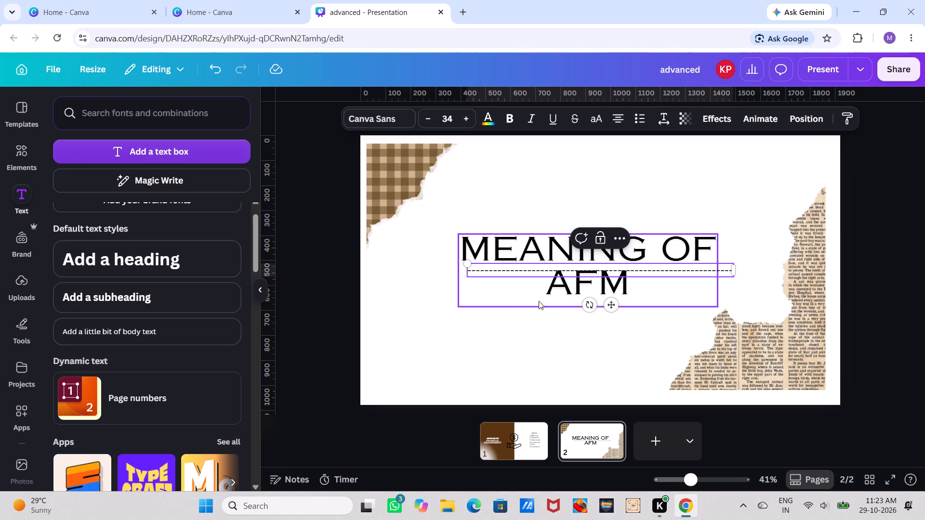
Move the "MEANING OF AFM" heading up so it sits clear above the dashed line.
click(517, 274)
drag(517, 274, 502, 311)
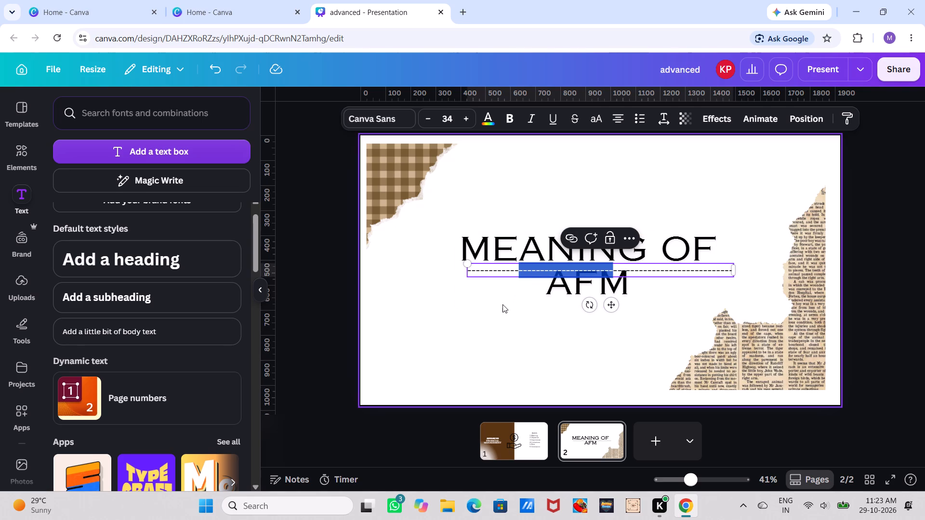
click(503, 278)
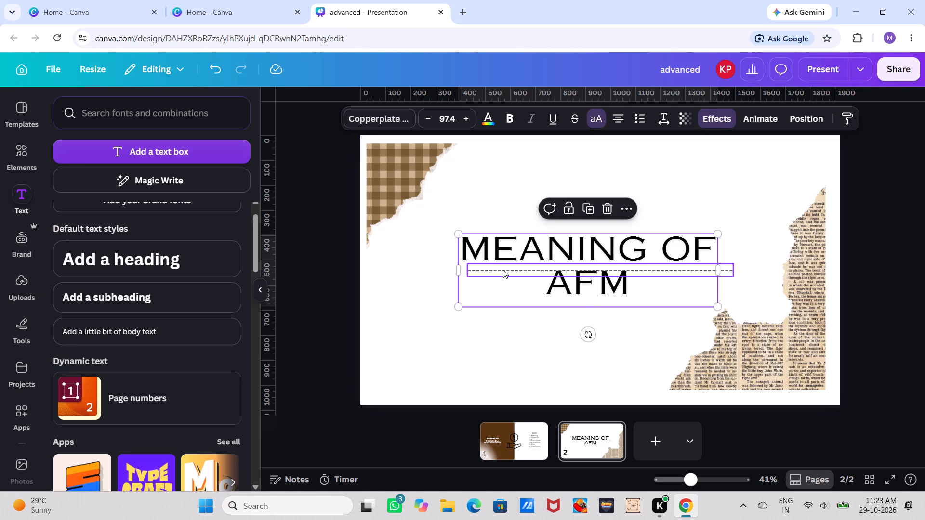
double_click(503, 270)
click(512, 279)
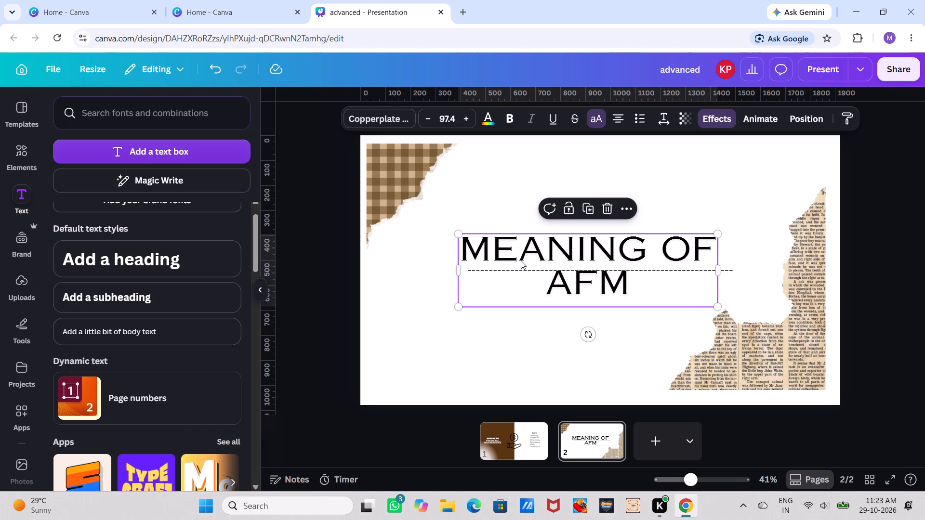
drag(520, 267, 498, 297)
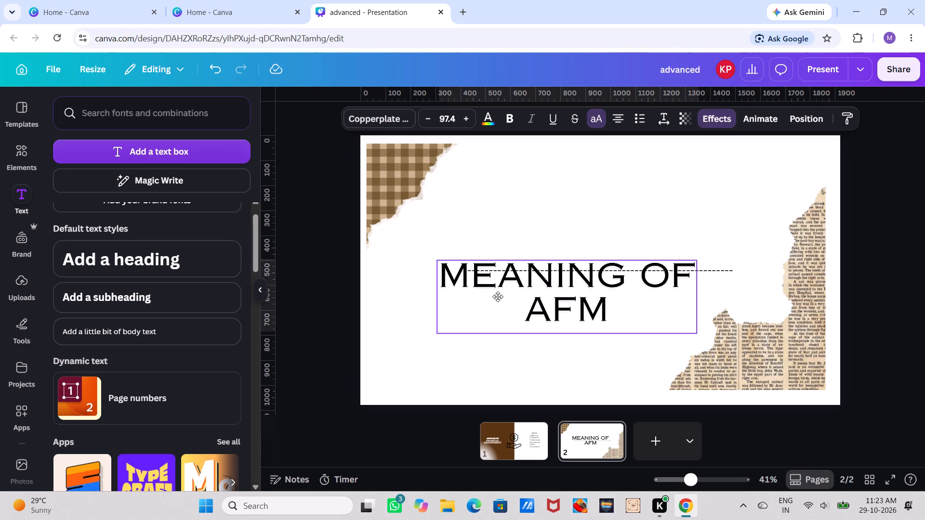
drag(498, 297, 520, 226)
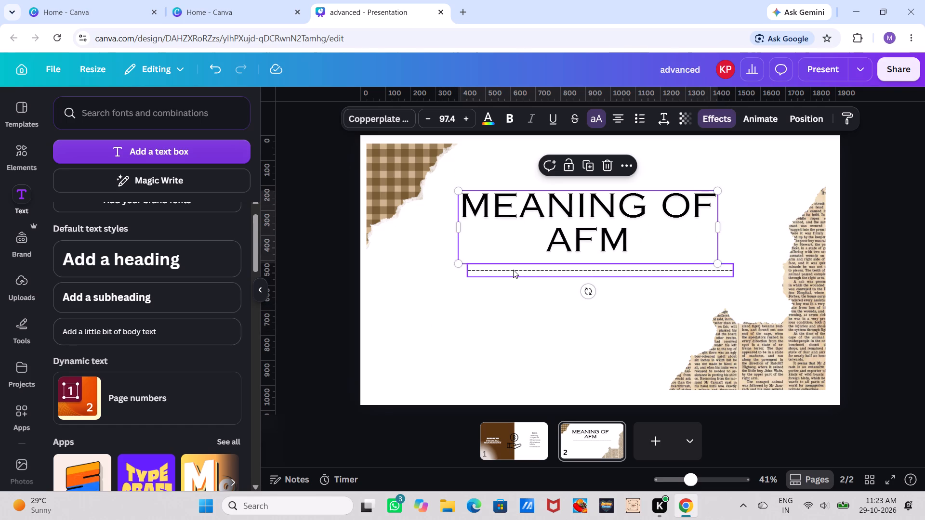
Move the dashed line to the bottom of the slide, just beside the torn newspaper graphic.
click(513, 270)
click(513, 270)
double_click(513, 270)
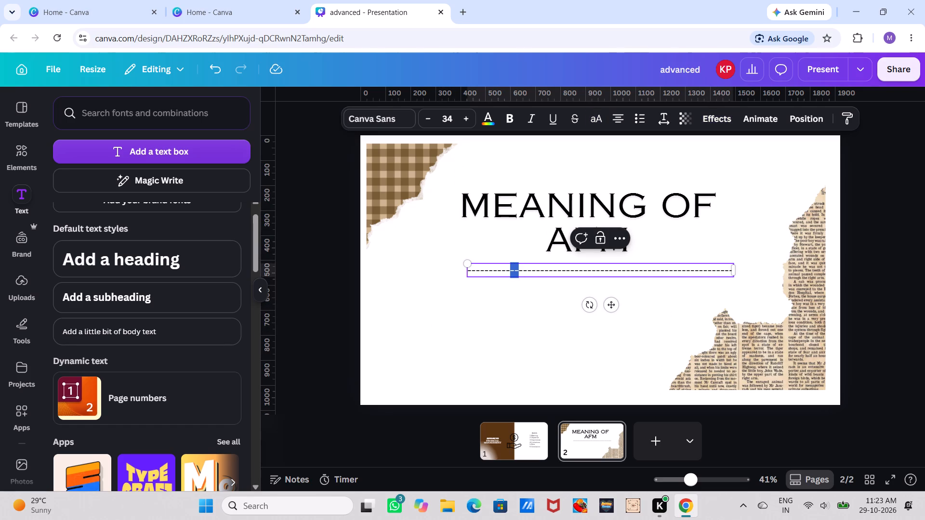
click(576, 278)
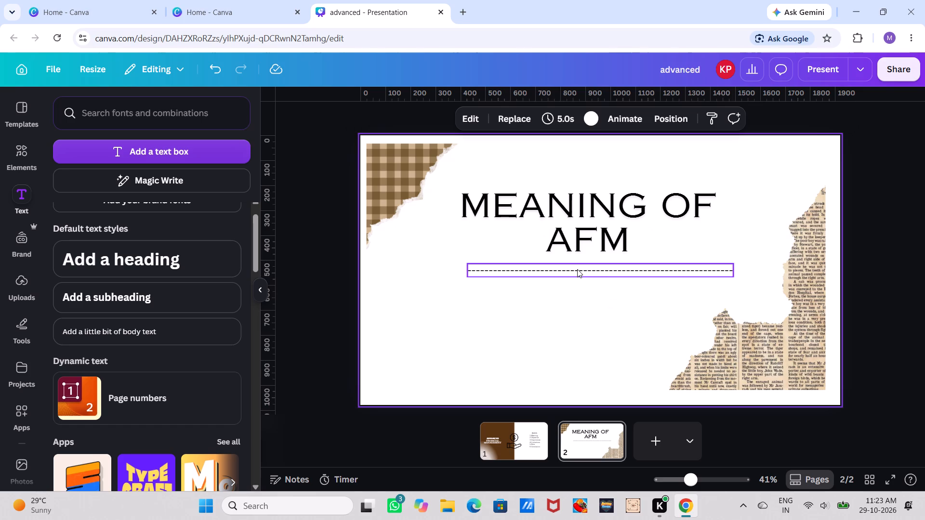
click(577, 269)
click(578, 272)
click(578, 272)
drag(578, 272, 543, 299)
click(565, 278)
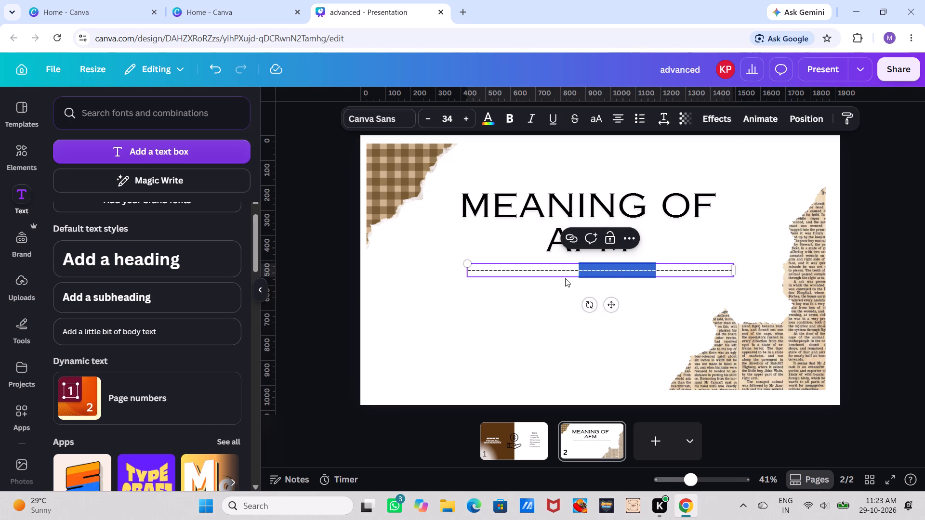
drag(568, 271, 494, 366)
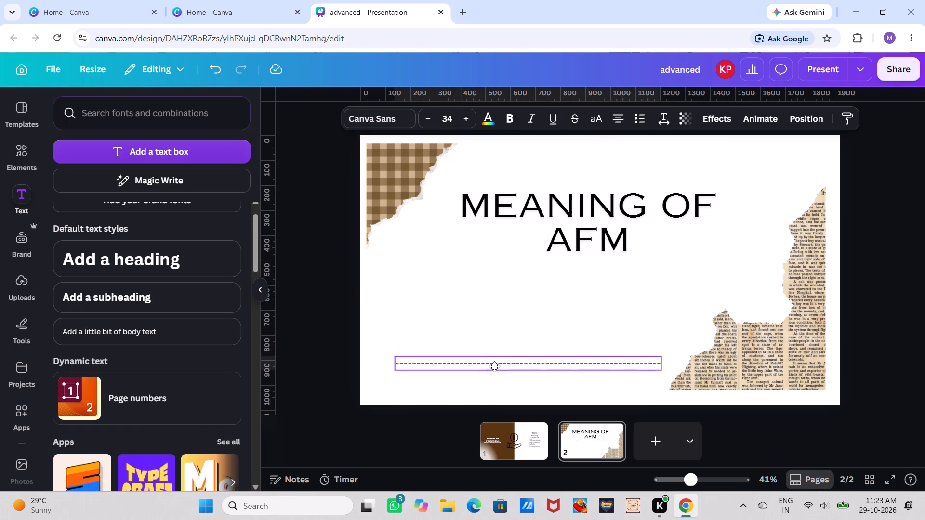
drag(494, 366, 490, 379)
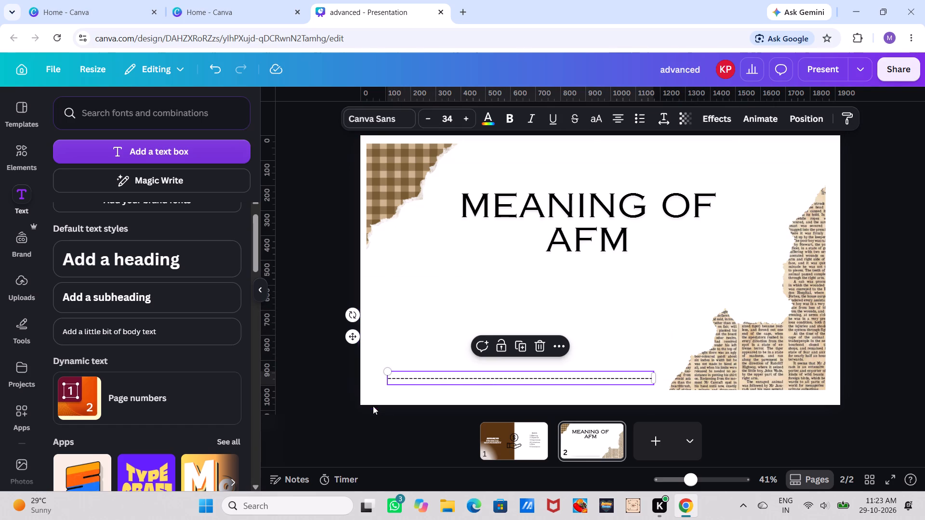
click(362, 411)
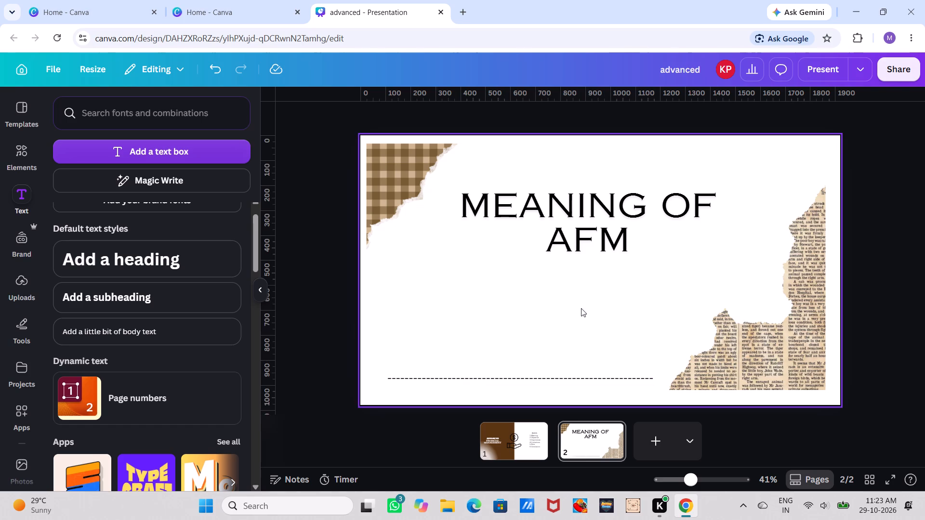
Move the "MEANING OF AFM" heading down to the slide's lower left, directly above the dashed line.
click(600, 242)
drag(600, 242, 540, 331)
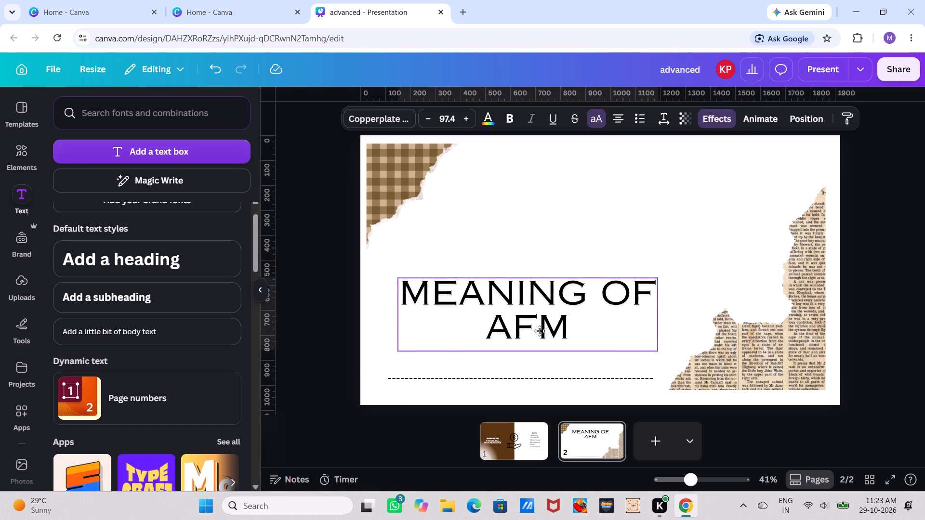
drag(540, 331, 529, 349)
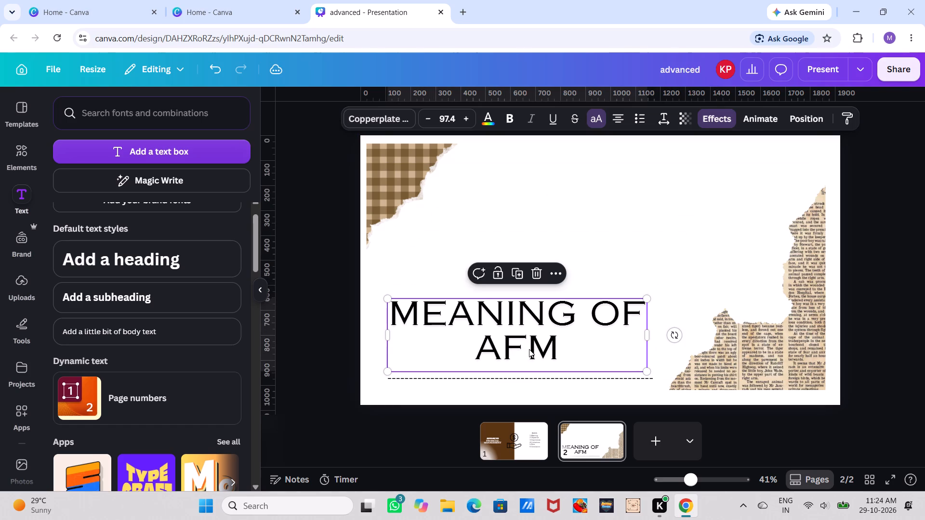
click(351, 363)
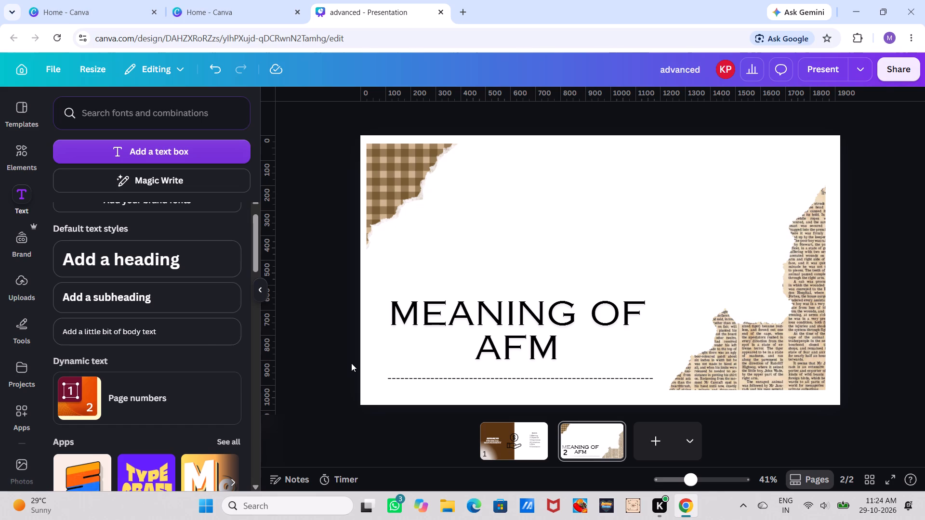
Add a second body text box with a longer row of dashes and place it along the slide's top edge, beside the checkered corner.
click(184, 335)
key(Delete)
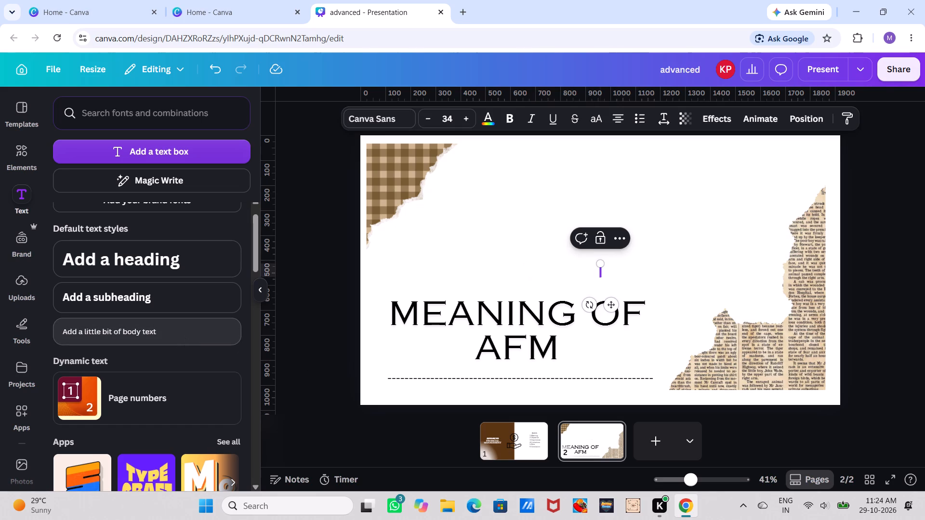
text(--)
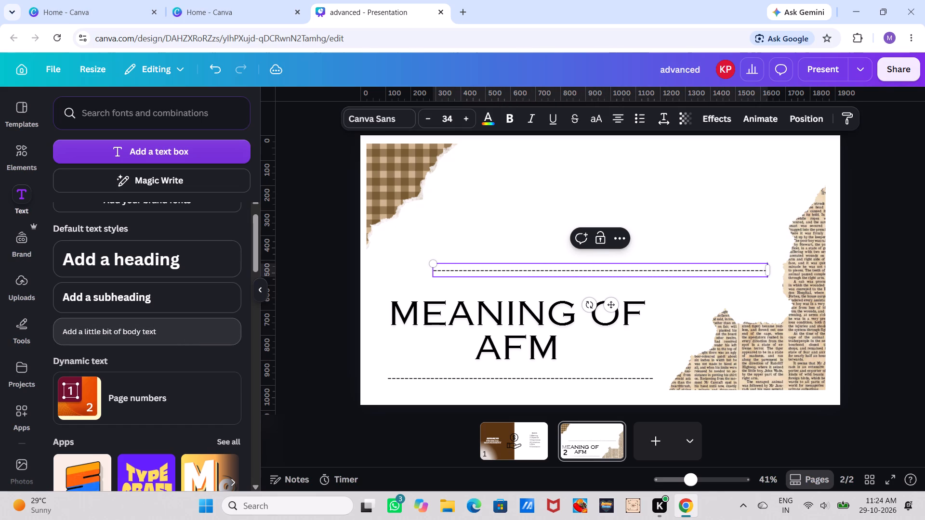
click(583, 274)
click(584, 280)
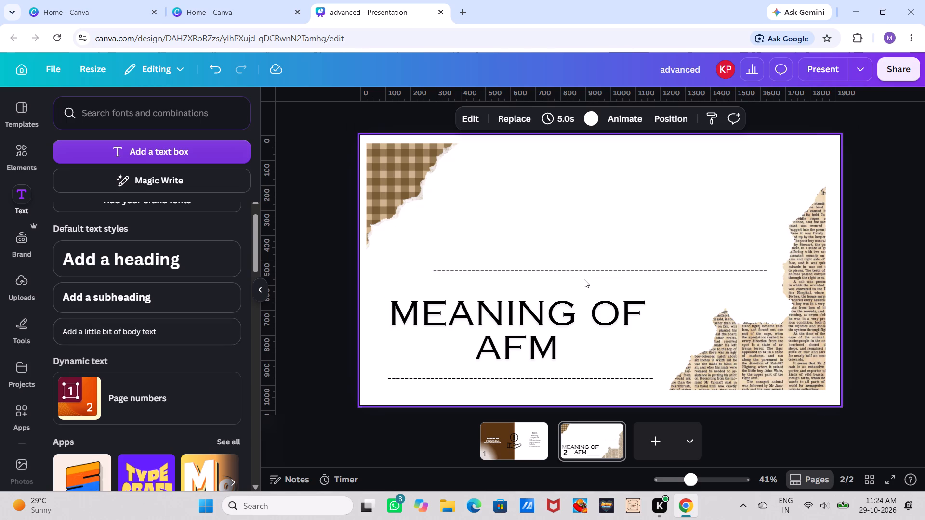
drag(586, 270, 613, 154)
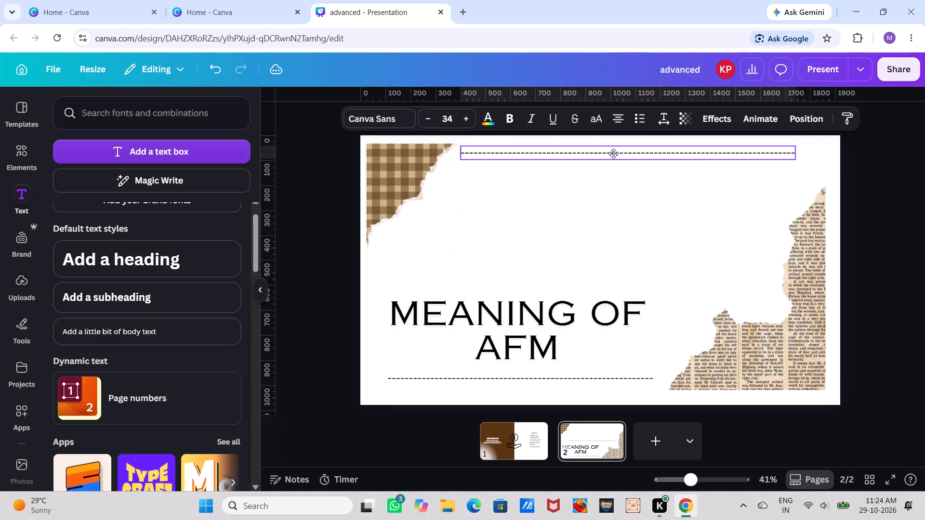
drag(613, 154, 614, 148)
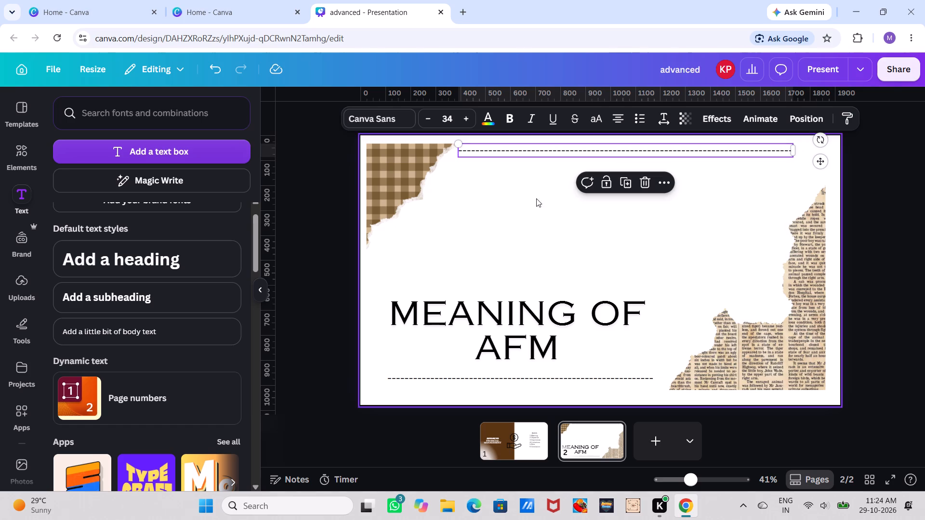
click(279, 333)
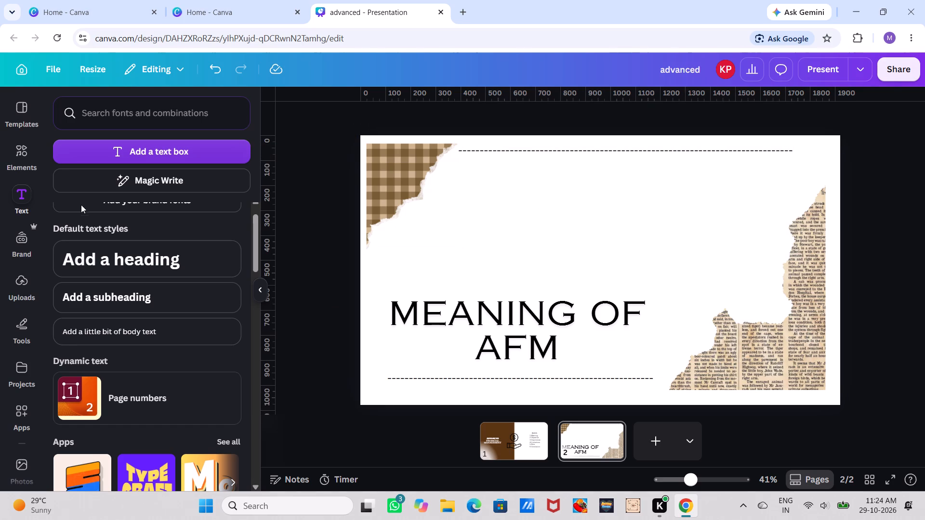
Search the elements for "finance", add the solid black coin stacks graphic and place it above the newspaper graphic, right of the heading.
click(33, 174)
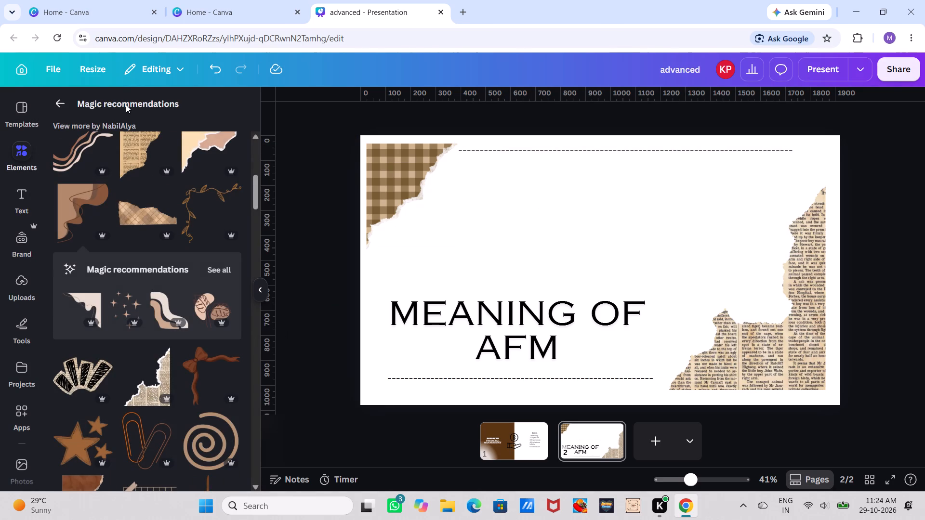
click(56, 101)
click(91, 119)
key(BackSpace)
key(BackSpace)
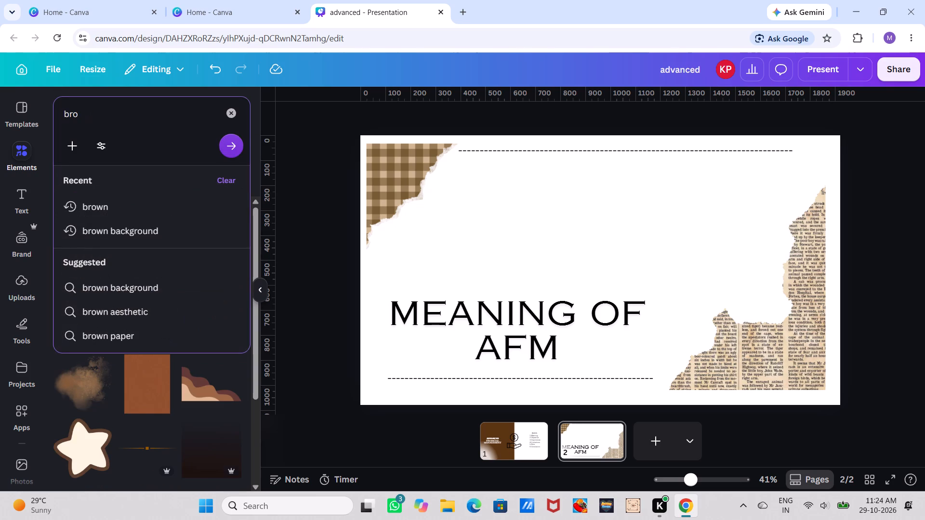
key(BackSpace)
key(BackSpace)
key(BackSpace)
text(finance)
key(Return)
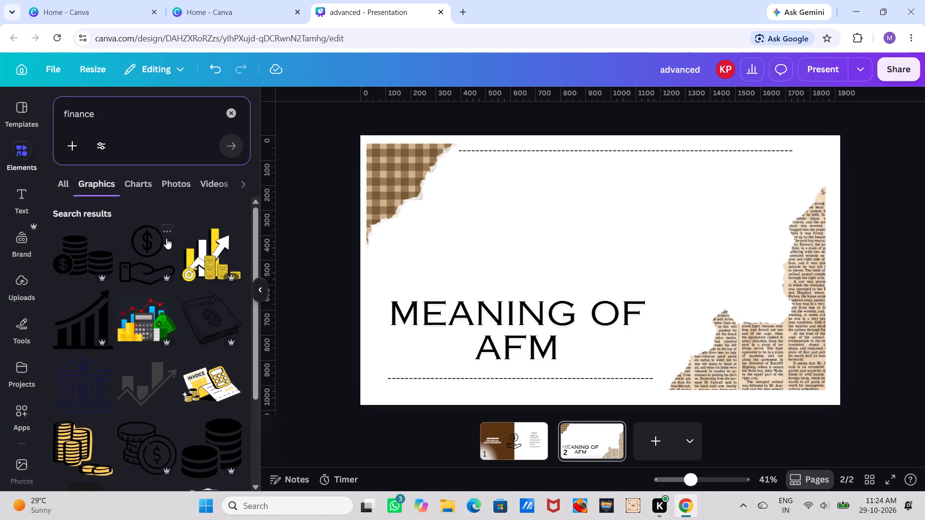
click(227, 441)
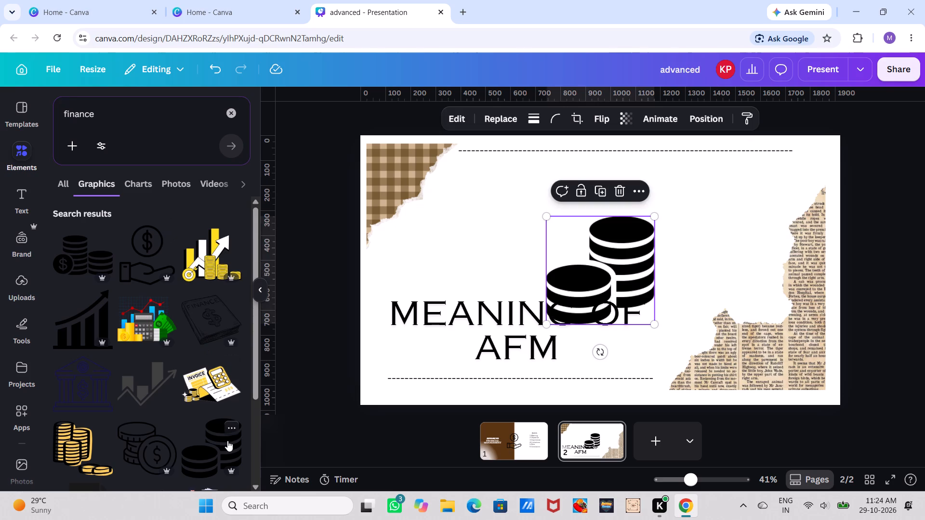
drag(605, 269, 675, 239)
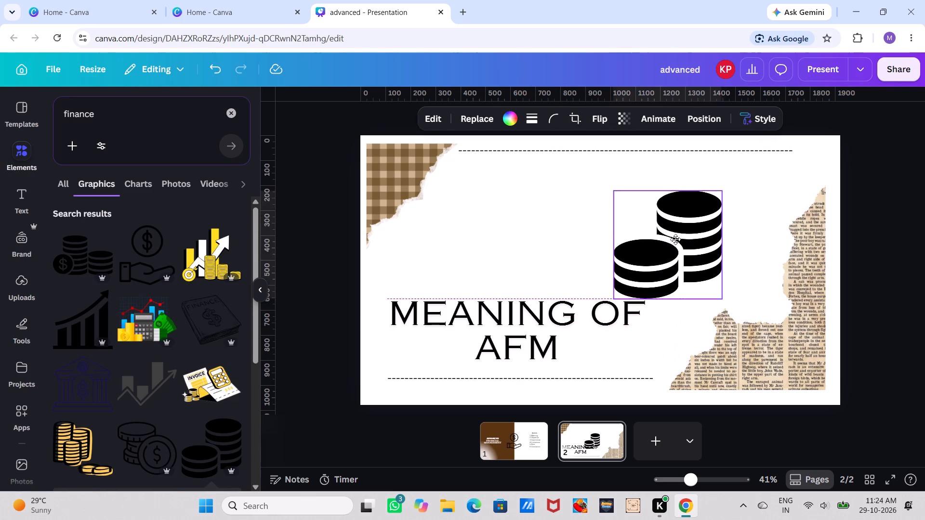
drag(675, 239, 719, 240)
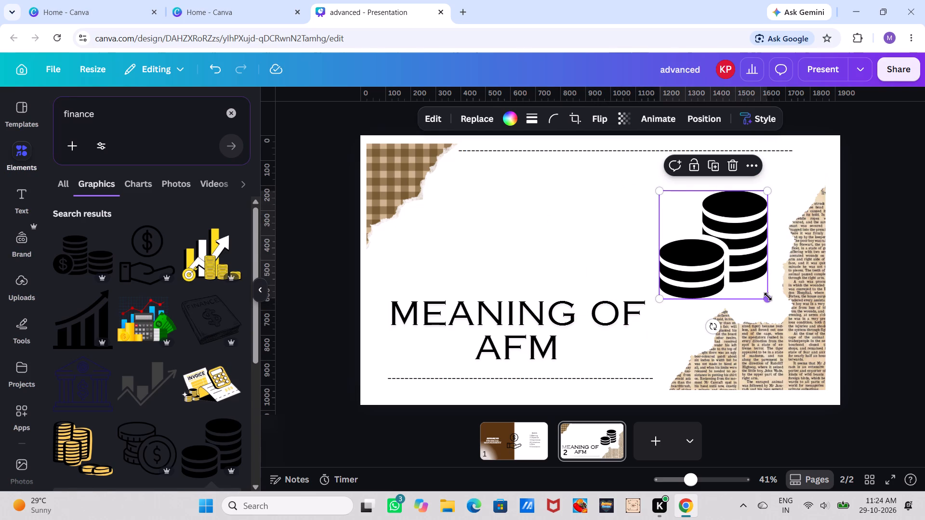
Try the black coin stacks graphic at a smaller size beside the heading and delete it from the slide.
drag(768, 297, 715, 241)
drag(698, 229, 597, 478)
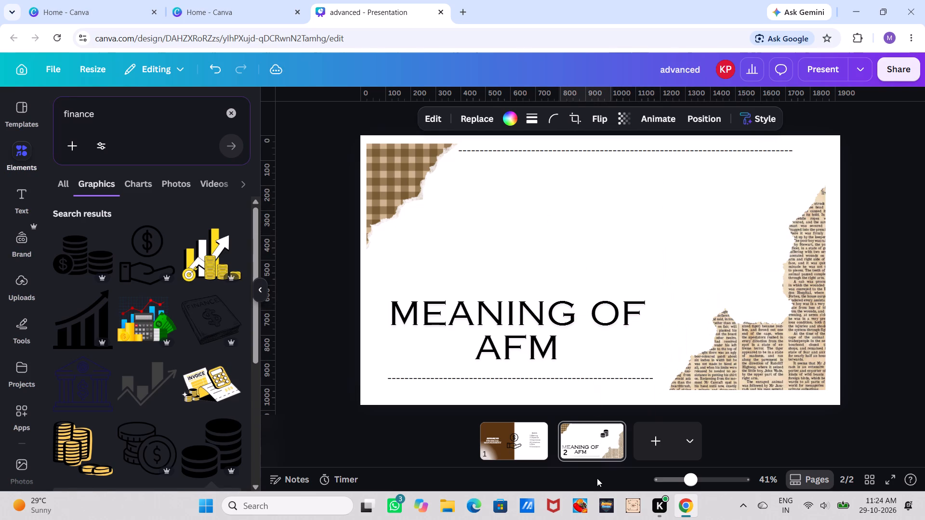
drag(597, 478, 646, 331)
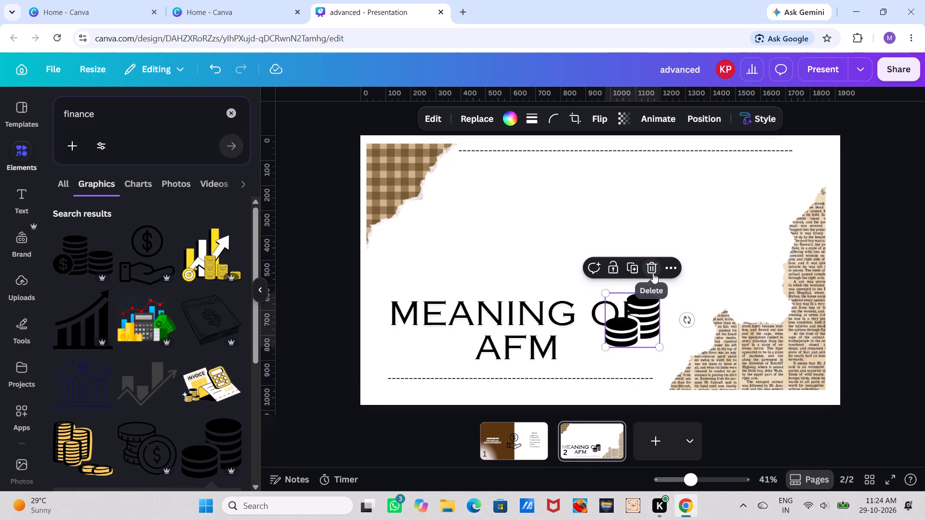
click(653, 273)
Move the "MEANING OF AFM" heading up to the middle of the slide, between the two dashed lines.
drag(567, 329, 626, 256)
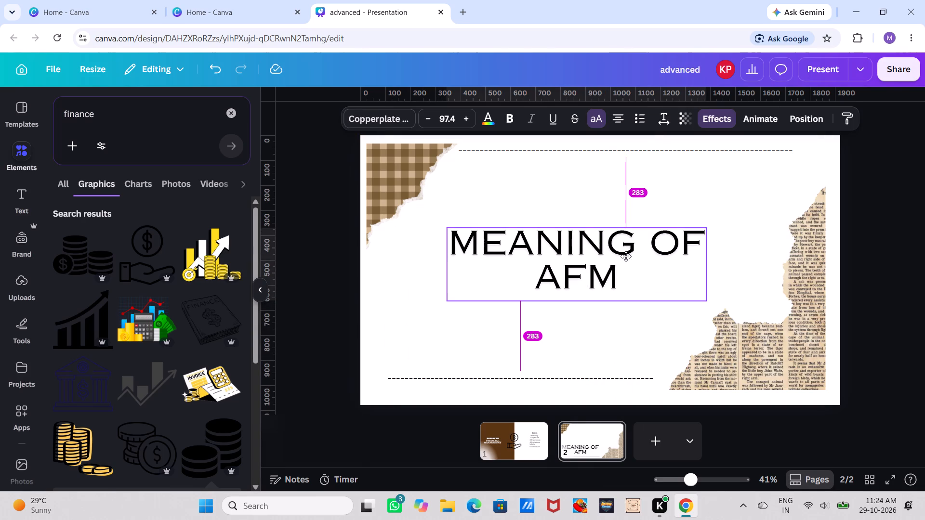
drag(626, 256, 627, 262)
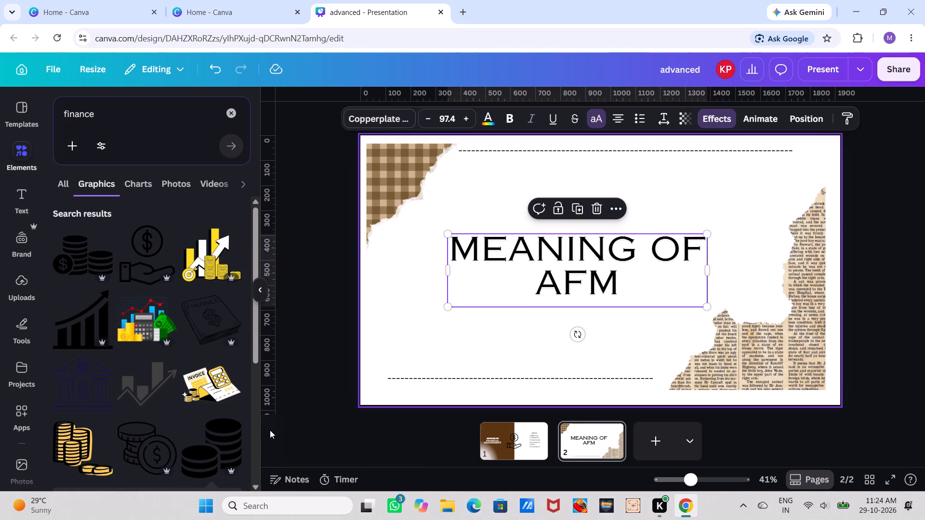
Add the yellow and black coin stacks graphic and place it in the slide's lower left, just above the dashed line.
click(79, 470)
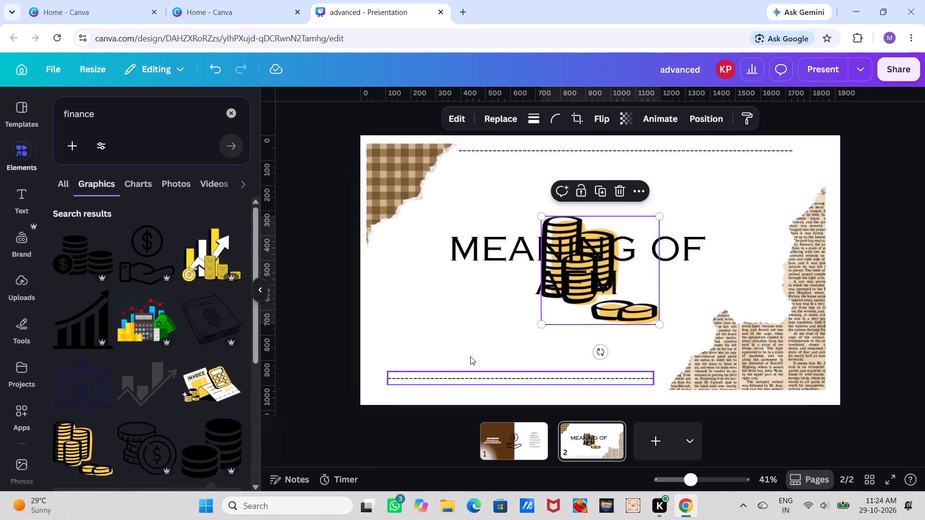
drag(592, 308, 457, 355)
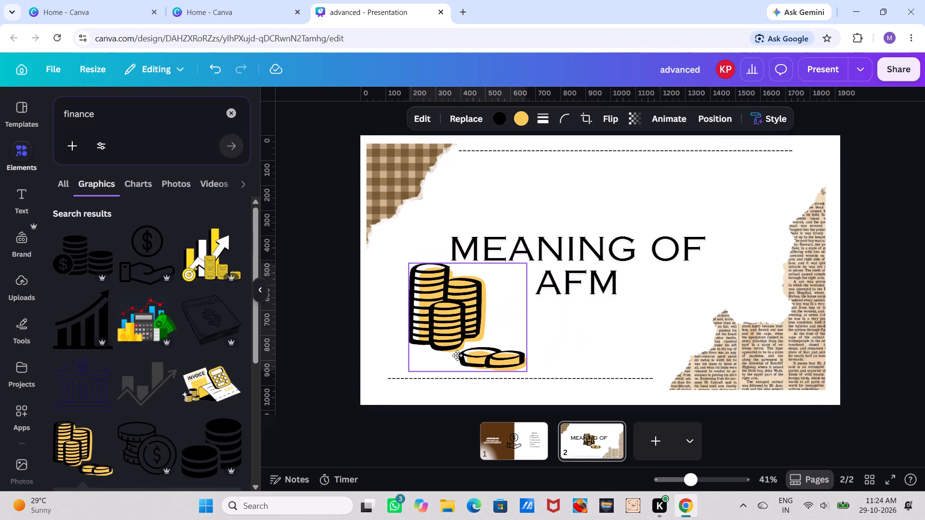
drag(457, 355, 429, 357)
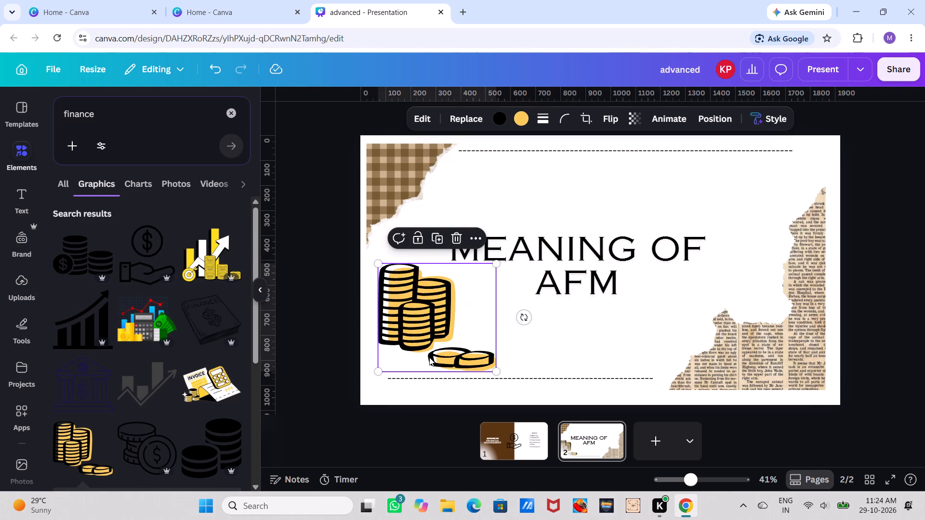
click(379, 427)
Add a blank third page after the "MEANING OF AFM" slide.
click(661, 445)
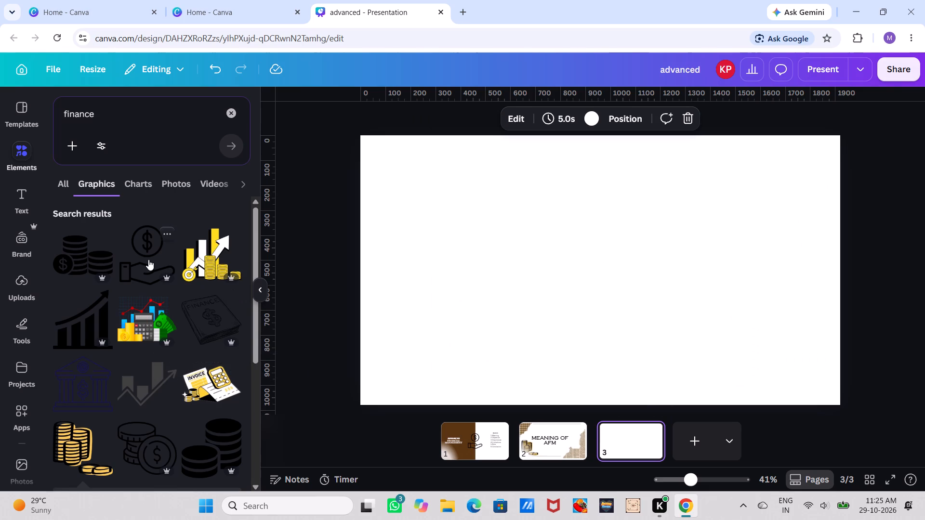
Replace the "finance" search with "brown" to look for brown graphics among the elements.
click(109, 123)
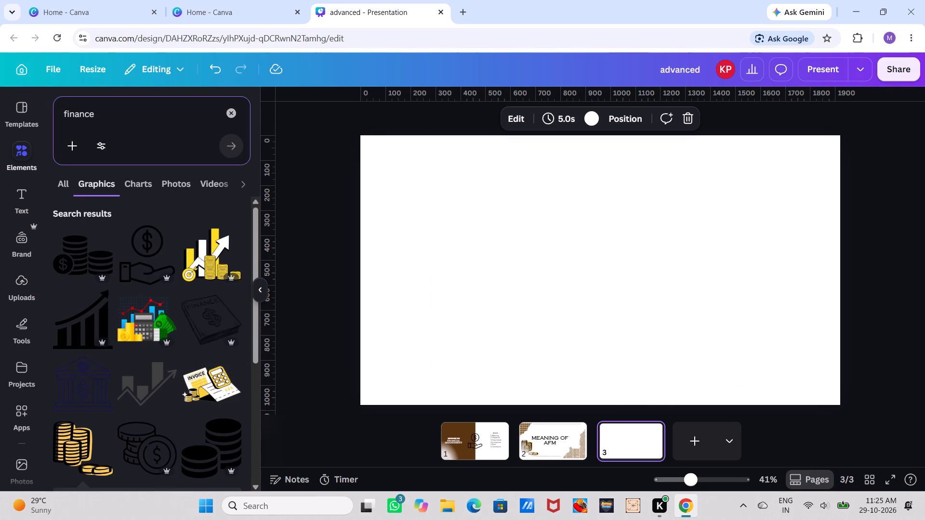
click(117, 106)
key(BackSpace)
key(BackSpace)
key(BackSpace)
key(BackSpace)
key(BackSpace)
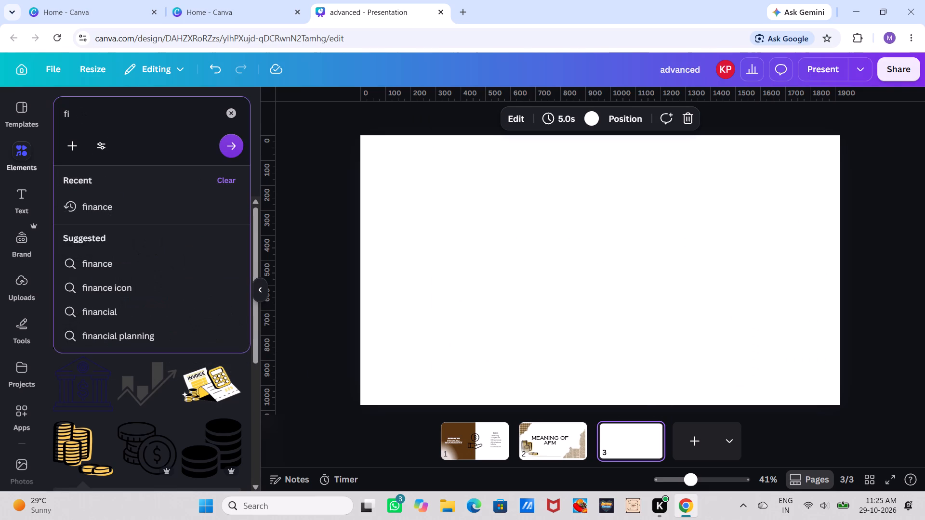
key(BackSpace)
key(BackSpace)
text(br)
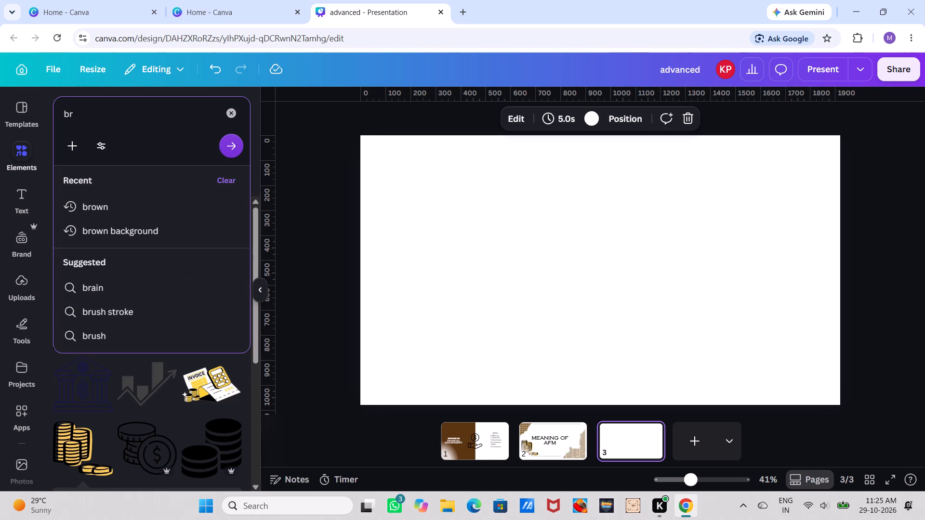
text(own)
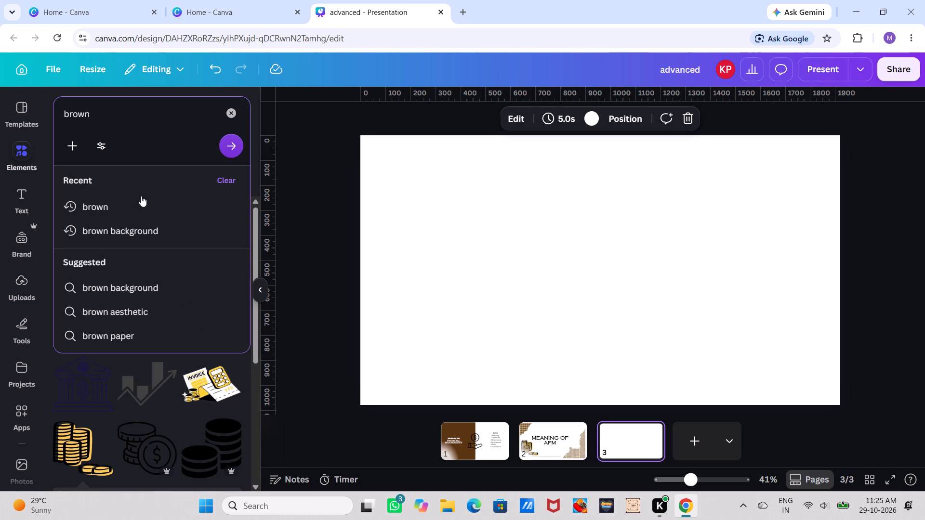
click(140, 214)
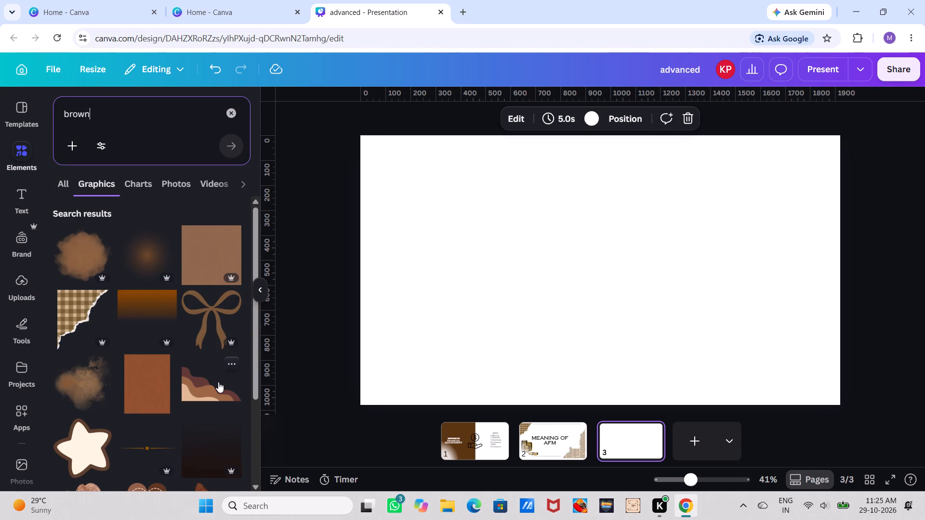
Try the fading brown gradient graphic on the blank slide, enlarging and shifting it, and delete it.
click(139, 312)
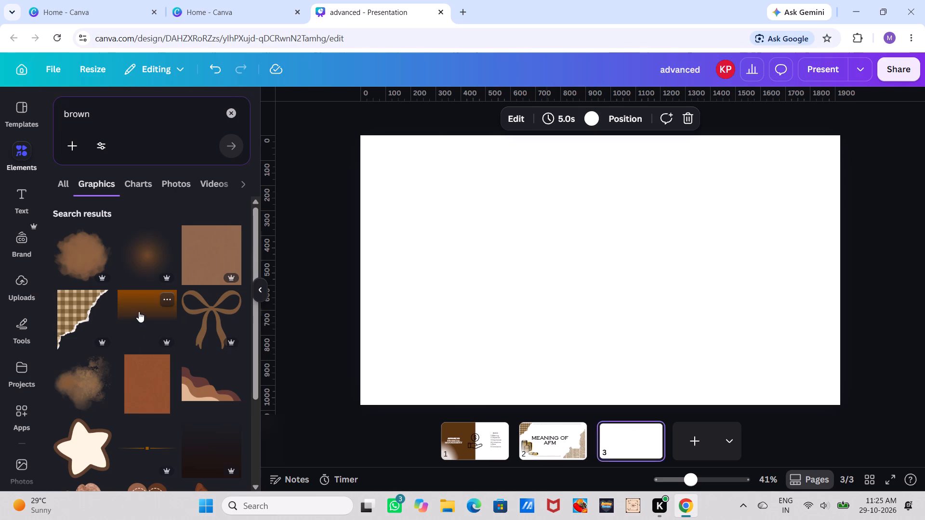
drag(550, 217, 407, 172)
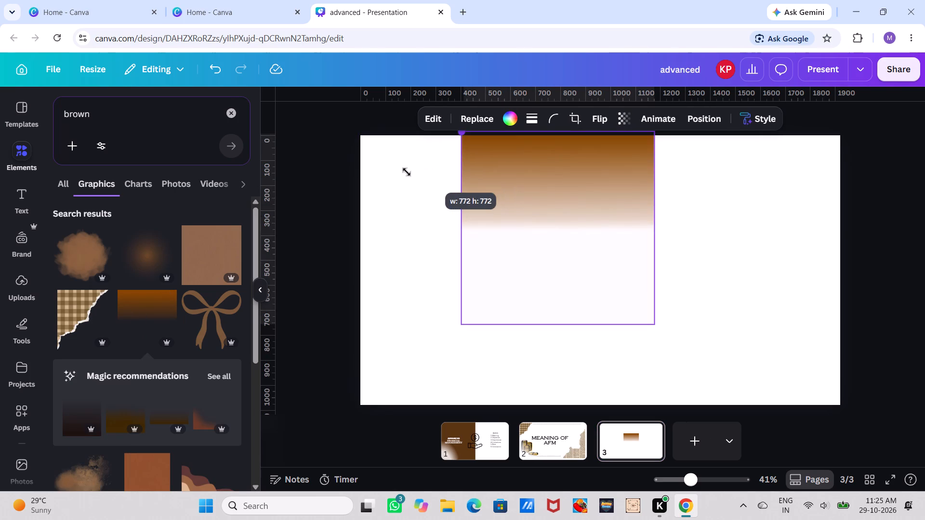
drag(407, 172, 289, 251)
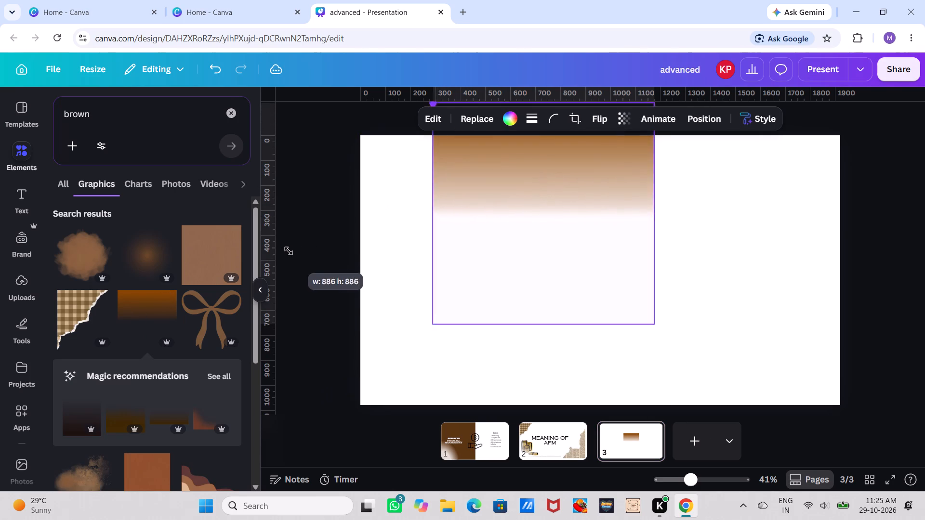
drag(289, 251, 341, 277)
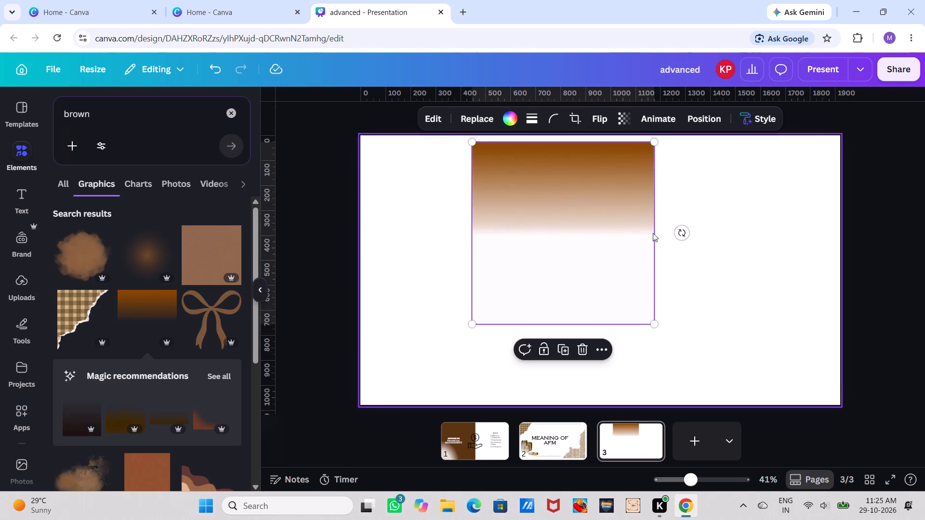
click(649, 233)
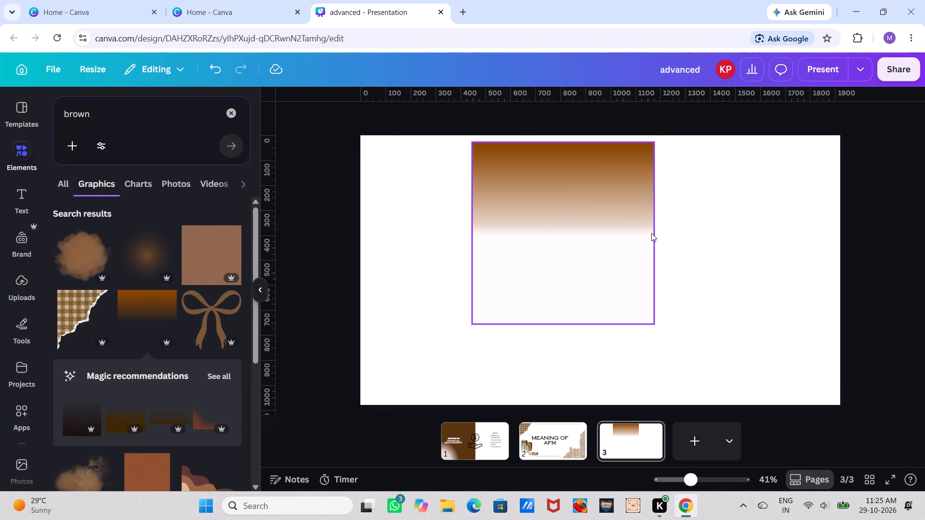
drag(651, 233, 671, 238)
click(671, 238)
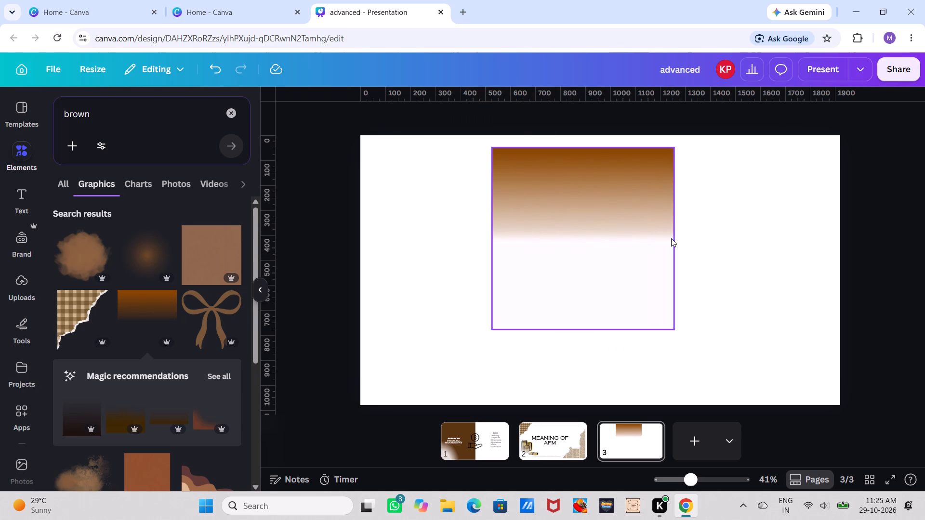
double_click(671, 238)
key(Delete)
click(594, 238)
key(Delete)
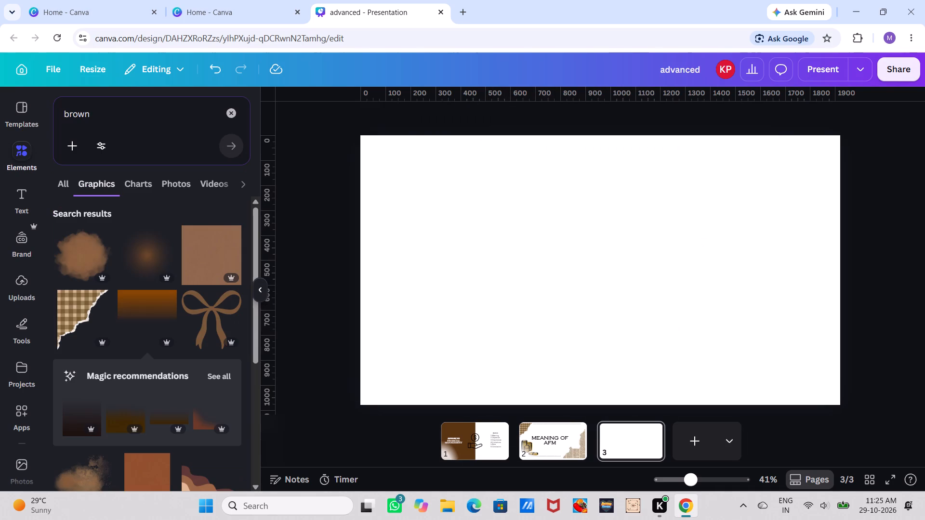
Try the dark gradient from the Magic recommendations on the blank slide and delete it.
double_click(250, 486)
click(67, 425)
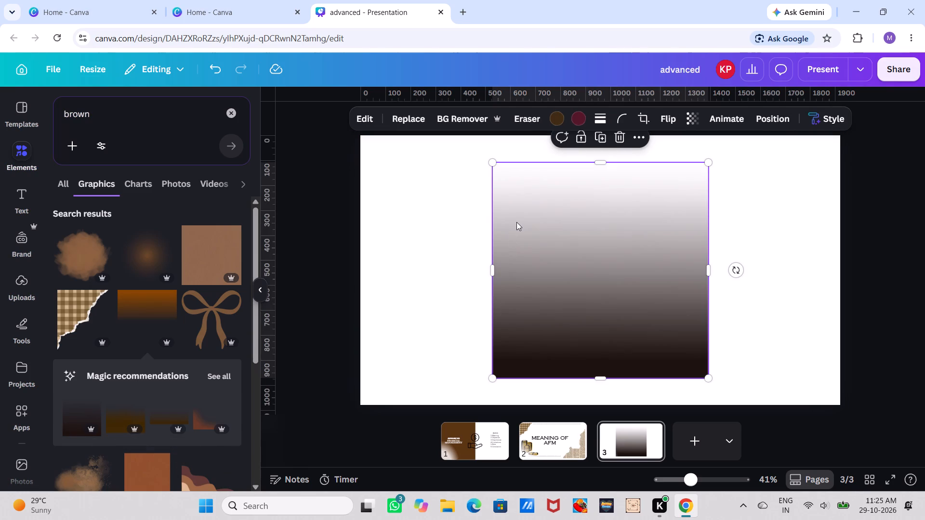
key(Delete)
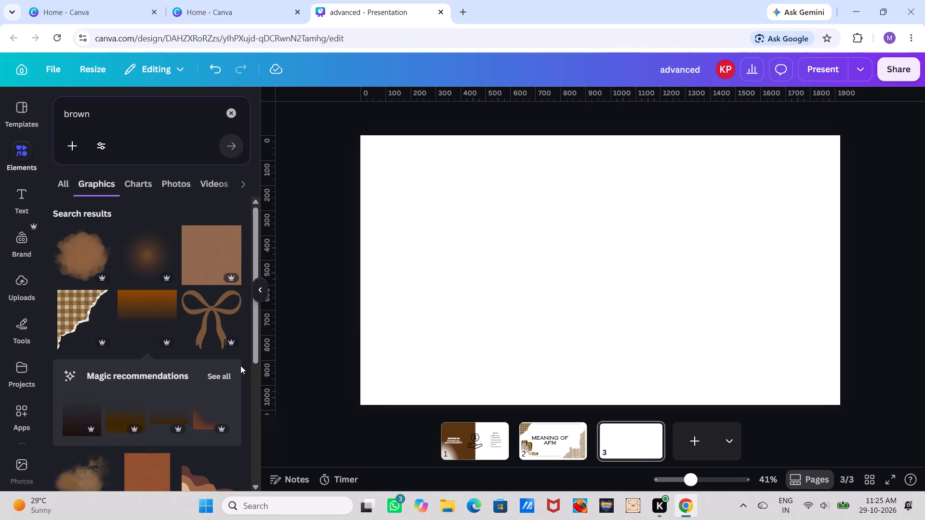
Browse all the Magic recommendations and add the faint beige-brown horizontal gradient band to the blank slide.
click(225, 373)
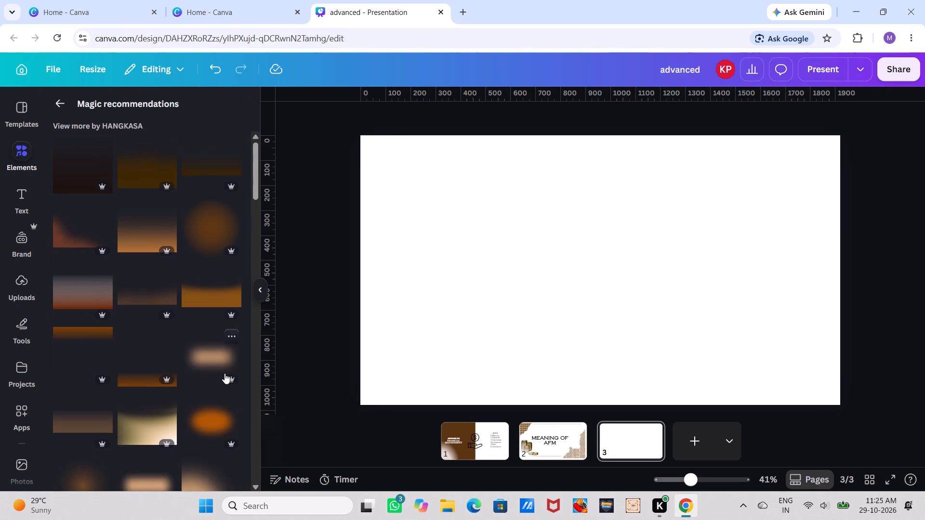
triple_click(256, 483)
triple_click(256, 483)
triple_click(256, 483)
double_click(256, 483)
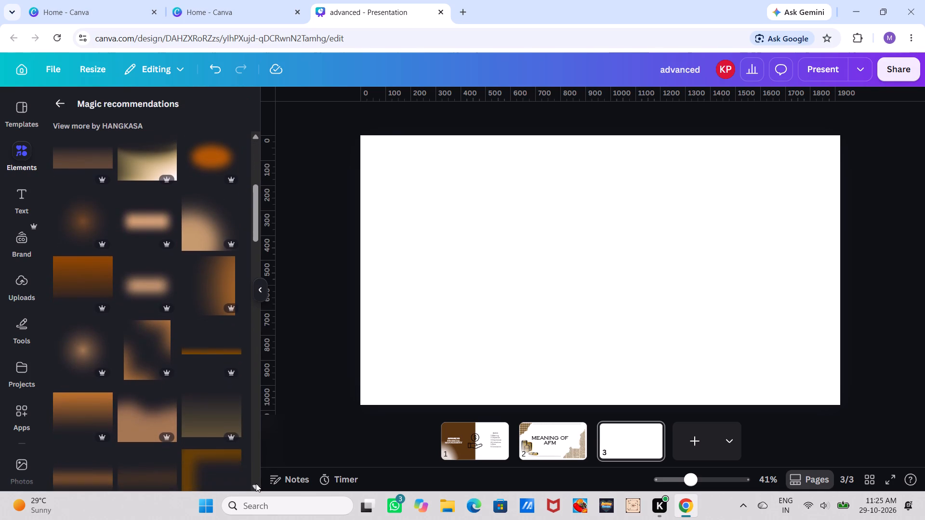
triple_click(256, 483)
double_click(256, 483)
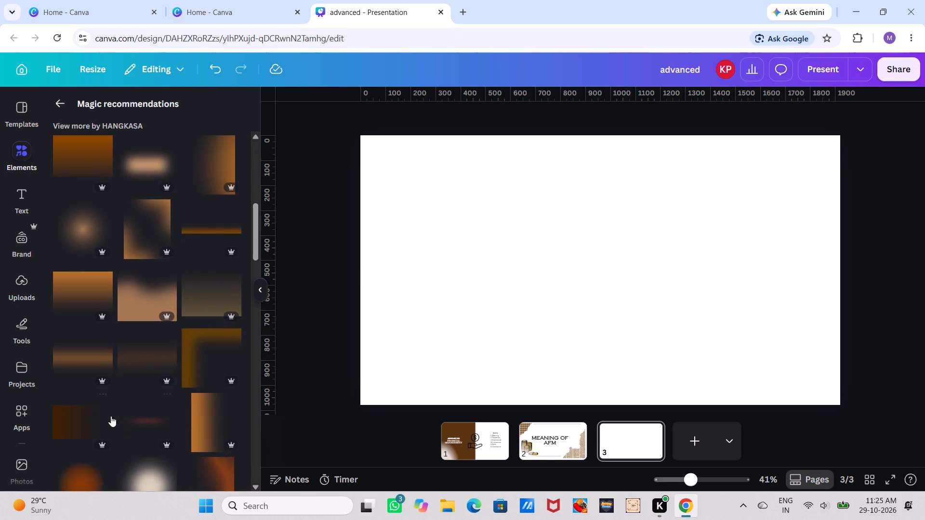
click(137, 372)
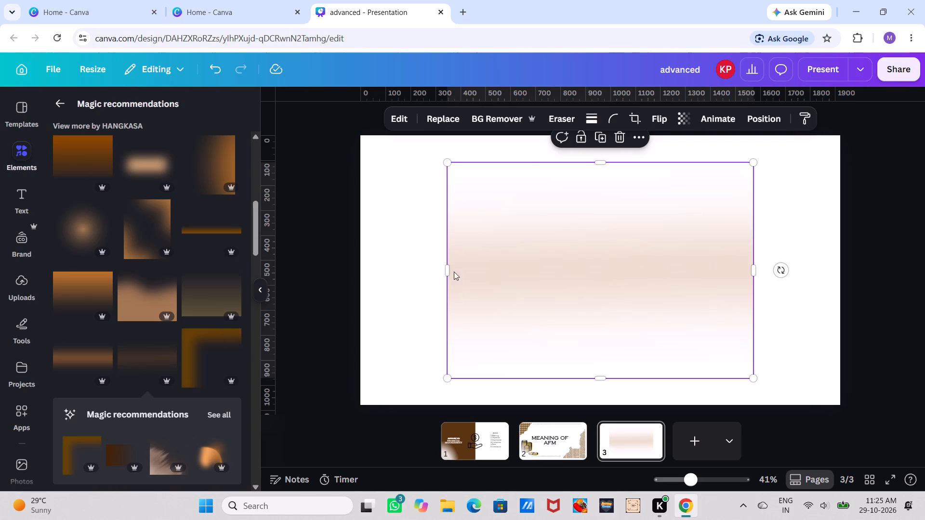
Stretch the beige gradient horizontally and vertically until it covers the third slide as a background.
drag(450, 269, 367, 284)
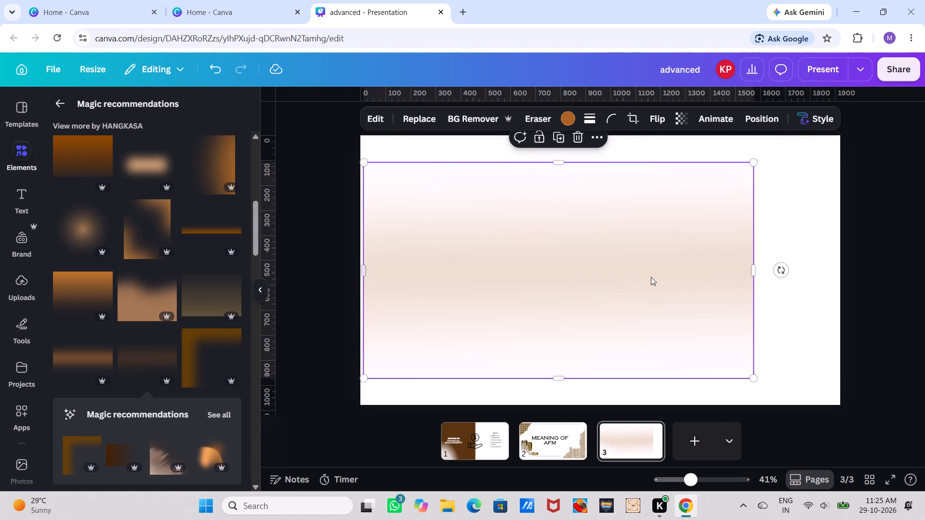
drag(755, 267, 834, 282)
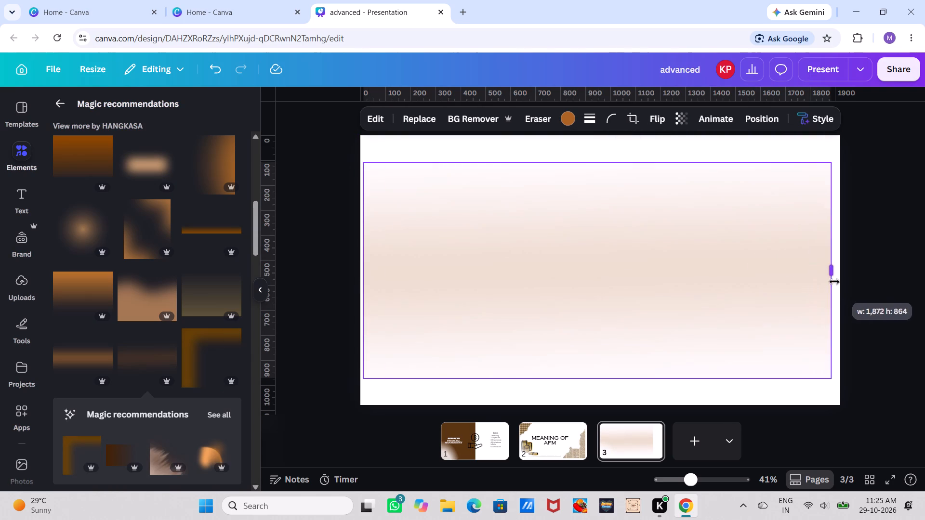
drag(834, 282, 890, 284)
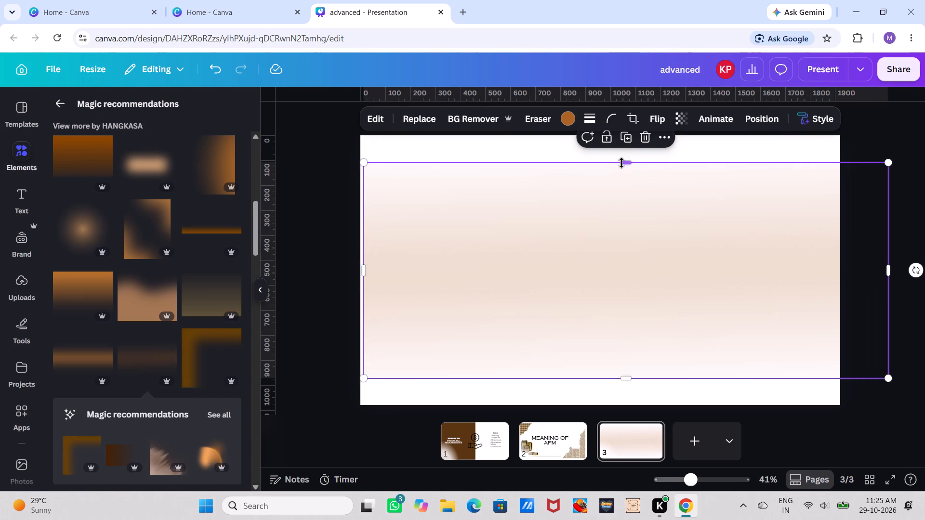
drag(622, 163, 622, 97)
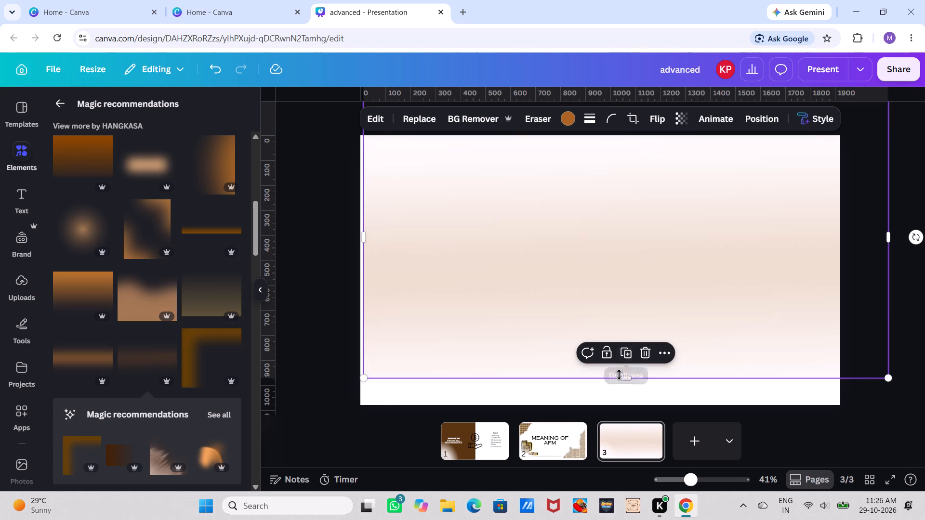
drag(620, 374, 617, 422)
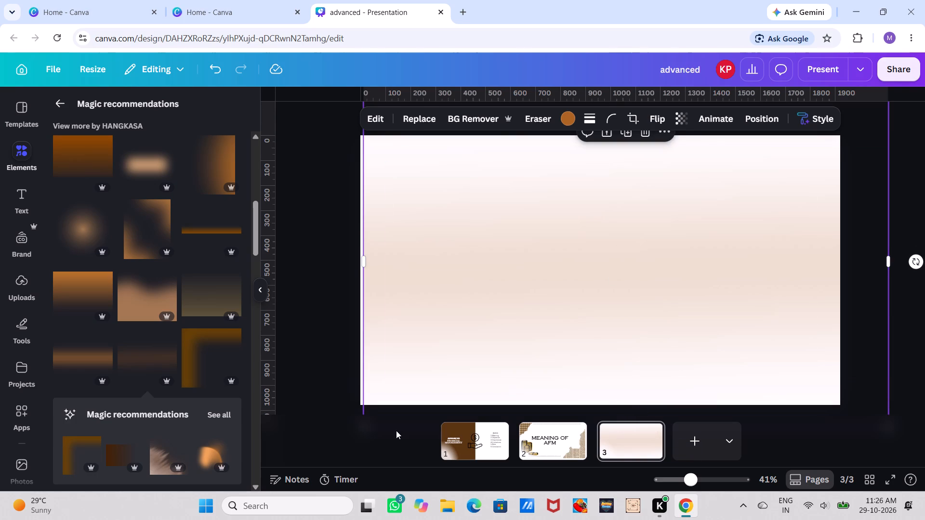
click(348, 422)
Extend the beige gradient past the third slide's left edge to close the remaining gap.
drag(358, 263, 347, 265)
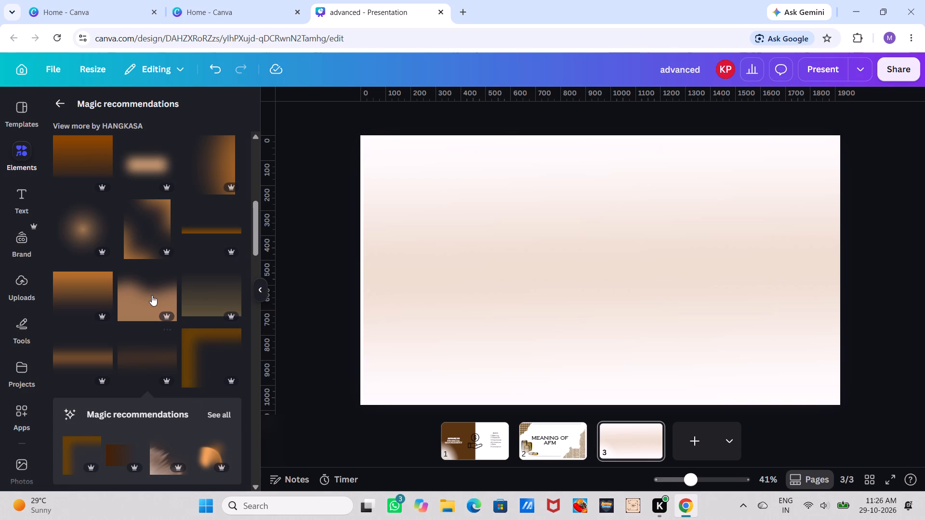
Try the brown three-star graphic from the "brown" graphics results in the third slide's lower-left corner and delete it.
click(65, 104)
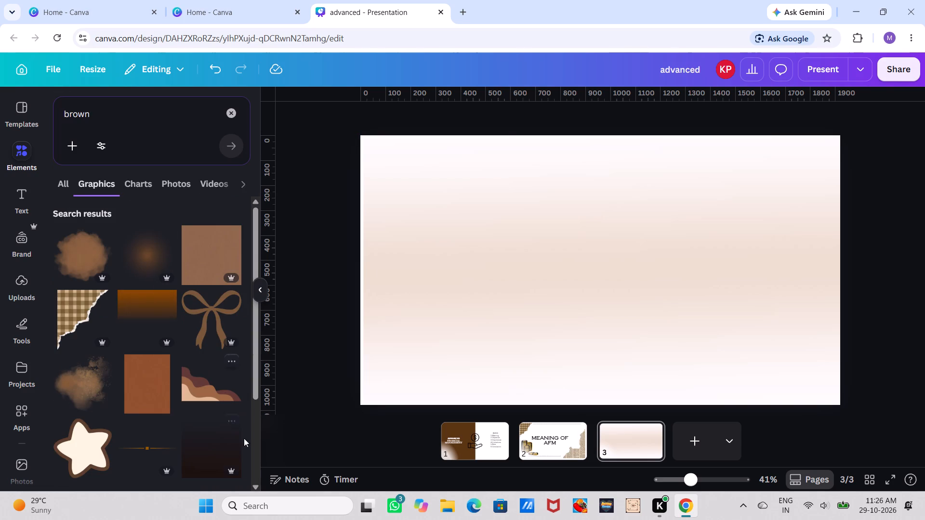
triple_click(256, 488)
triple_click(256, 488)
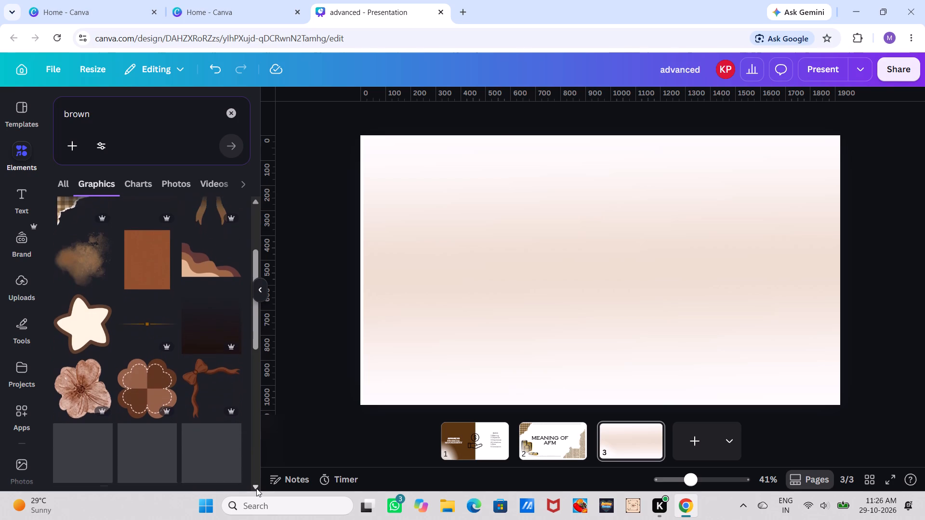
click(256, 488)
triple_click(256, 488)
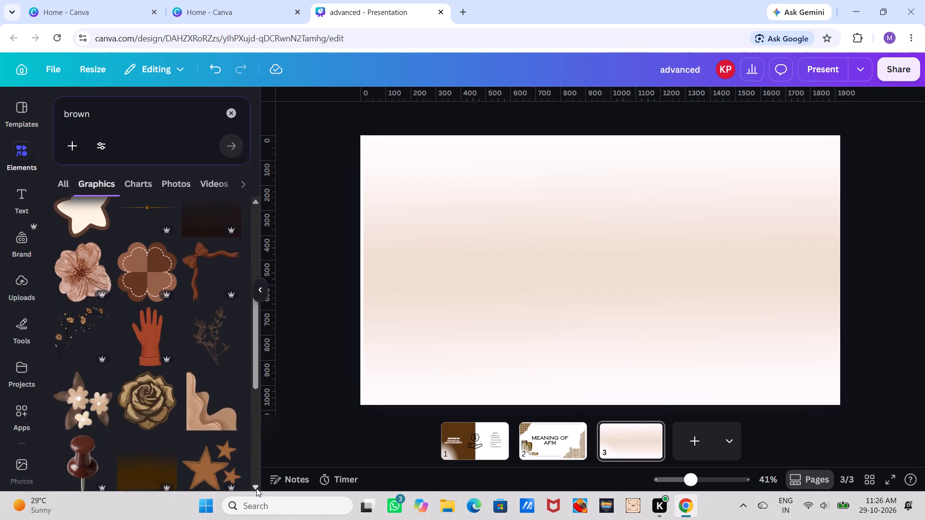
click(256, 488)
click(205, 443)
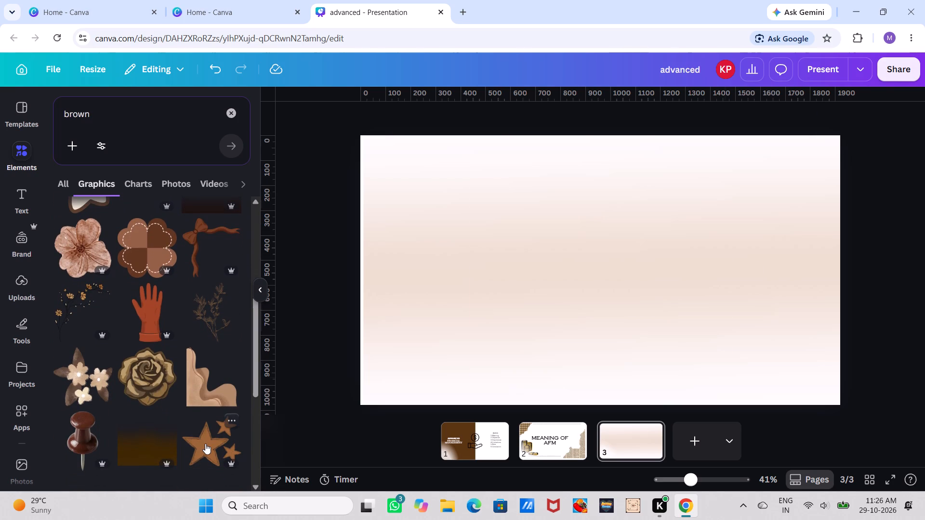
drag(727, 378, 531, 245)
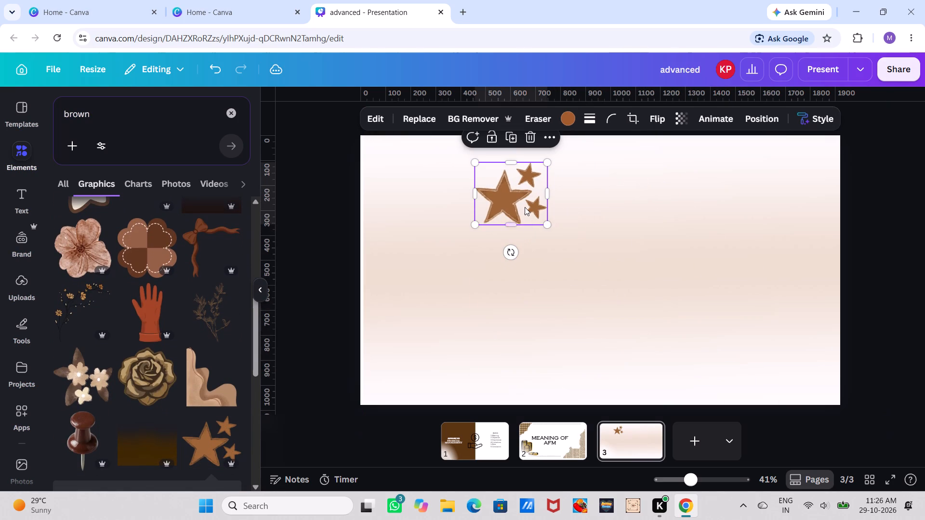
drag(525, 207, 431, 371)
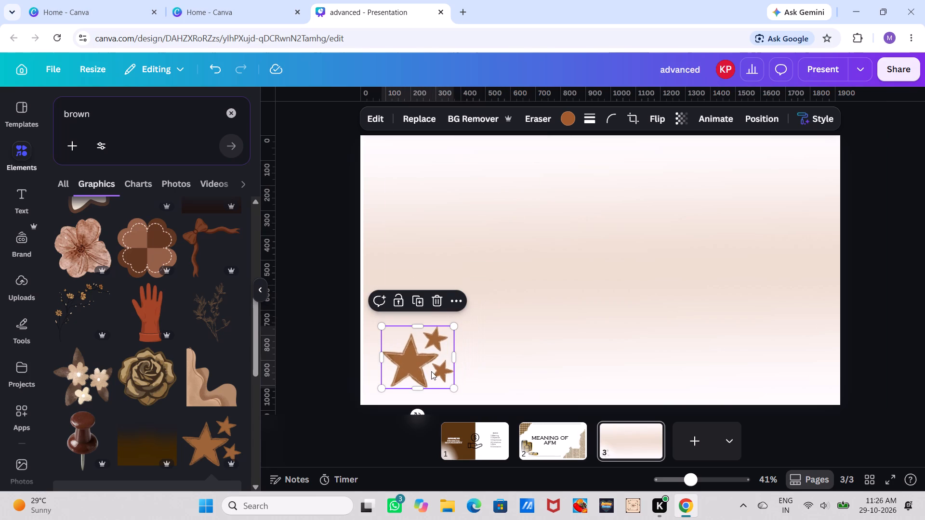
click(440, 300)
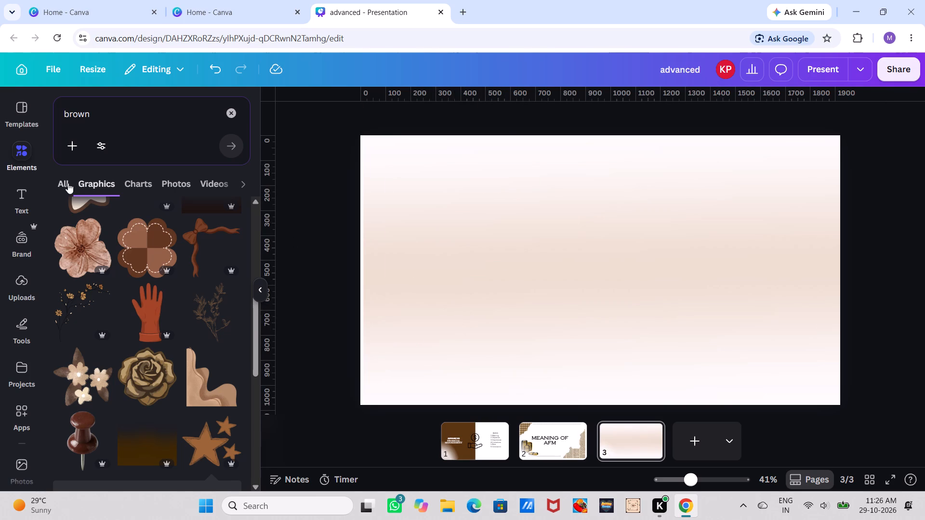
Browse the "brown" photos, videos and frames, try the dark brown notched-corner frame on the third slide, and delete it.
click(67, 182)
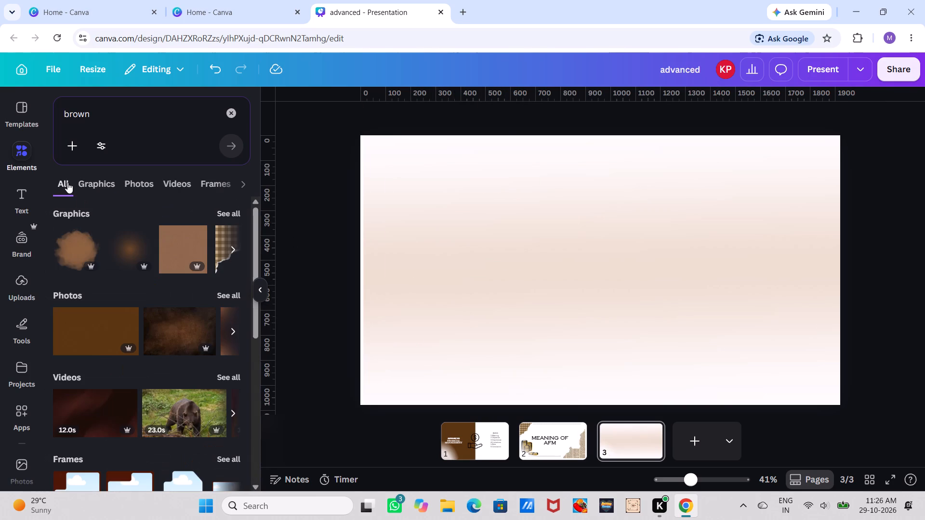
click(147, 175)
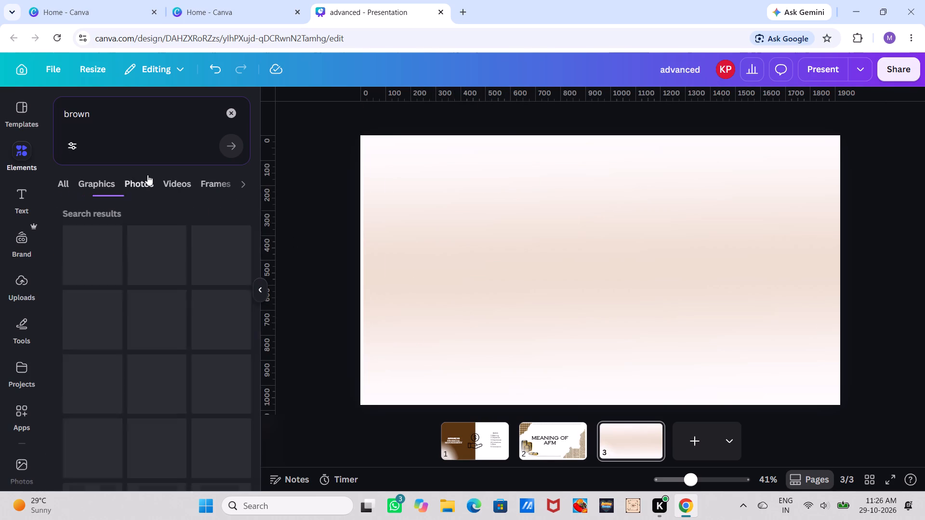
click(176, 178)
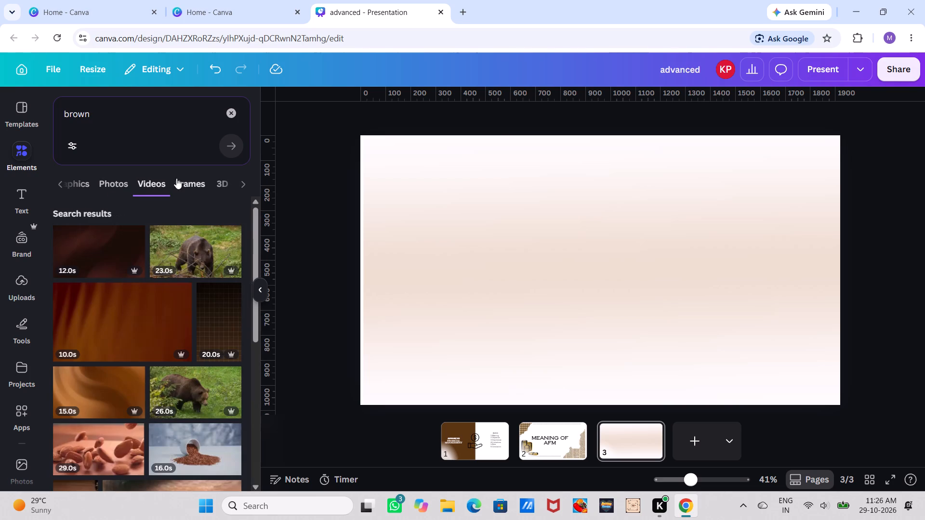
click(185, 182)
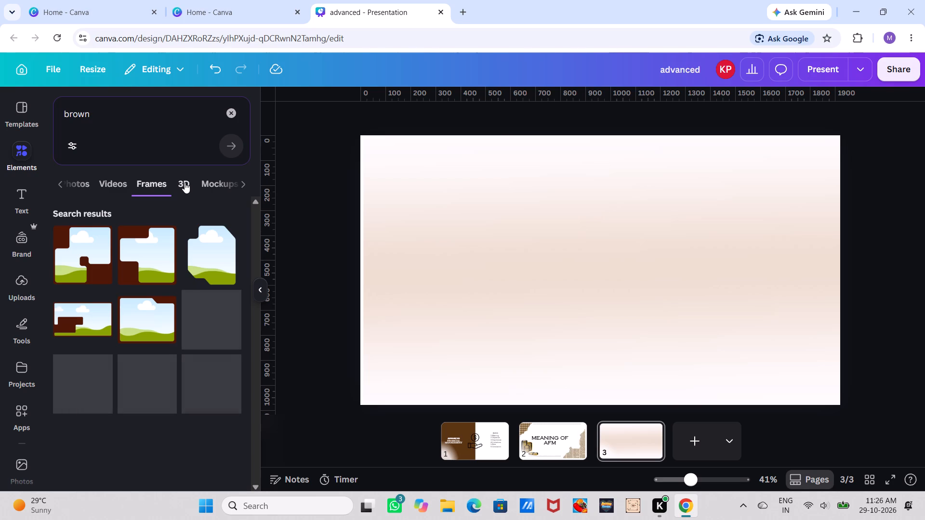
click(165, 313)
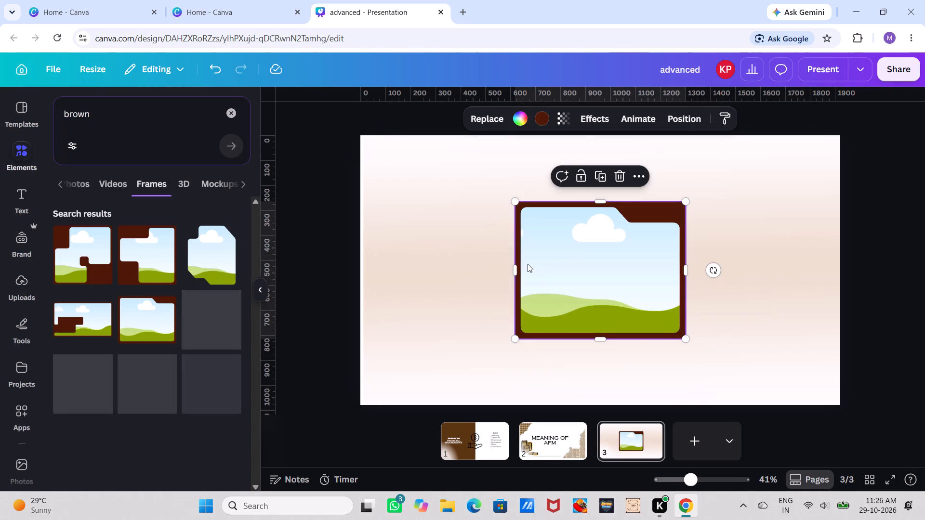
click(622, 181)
Add a body text box on the third slide reading "Advanced Financial Management is the process of planning, organizing".
click(9, 199)
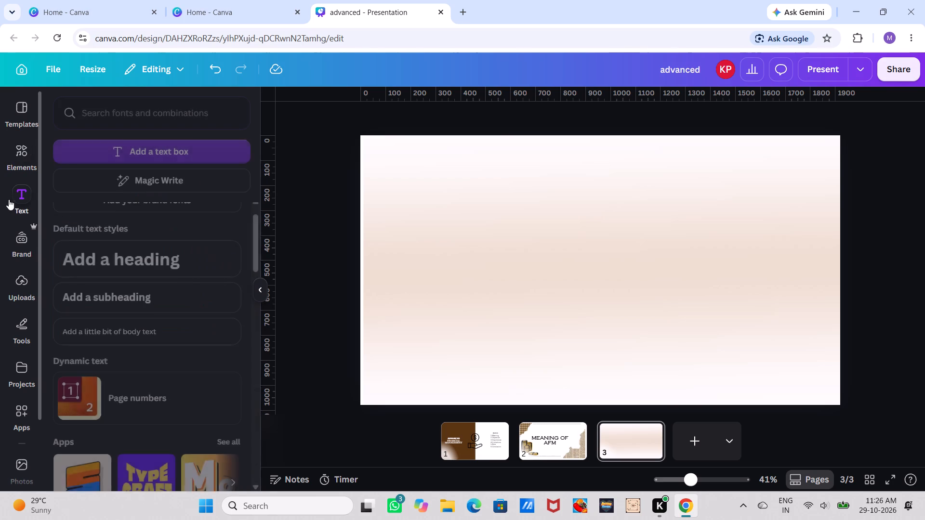
click(149, 334)
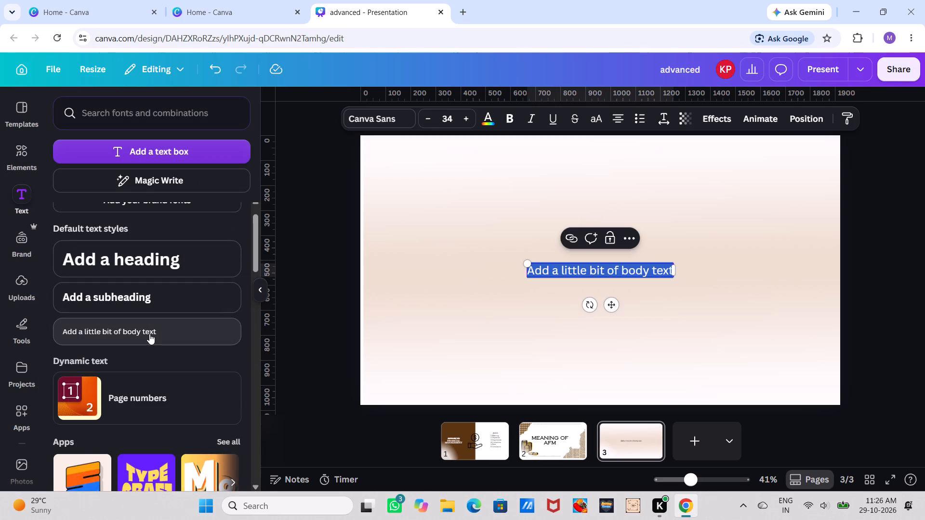
key(Delete)
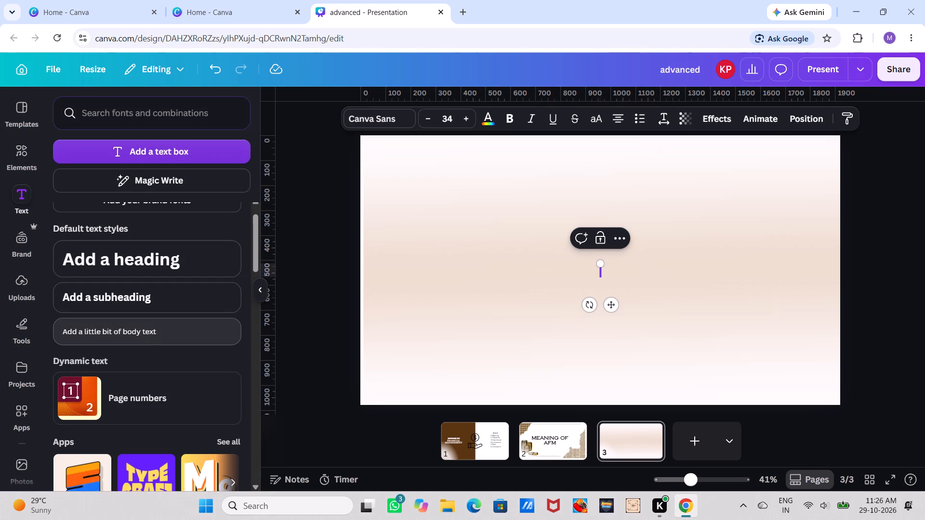
key(shift+d)
key(BackSpace)
text(AD)
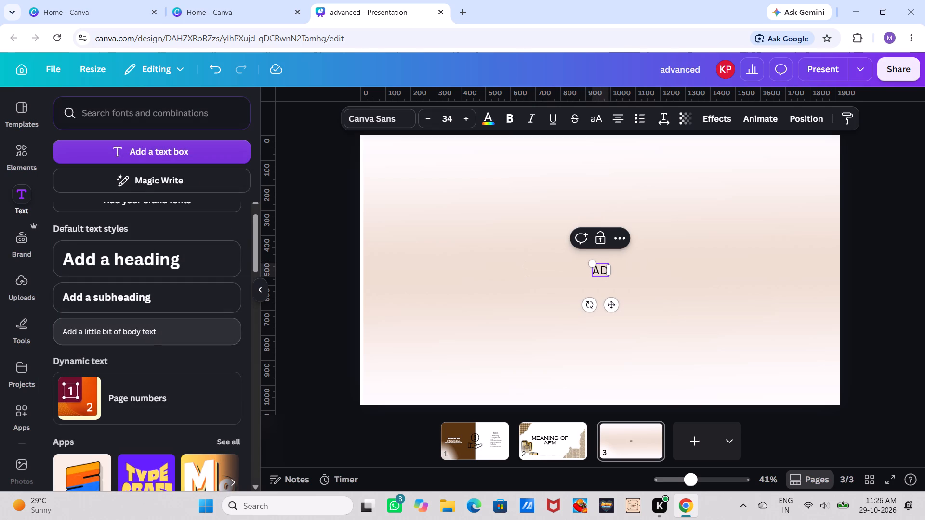
key(BackSpace)
text(dvanced Fi)
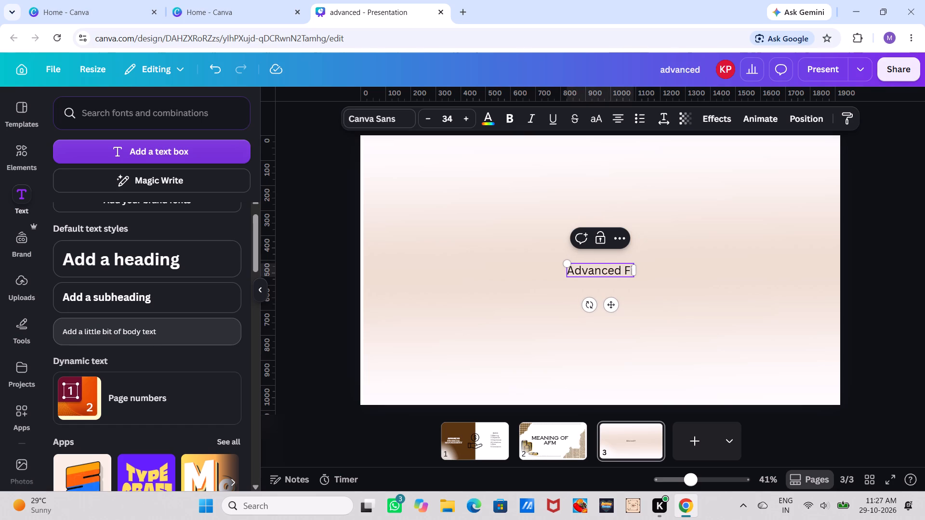
key(n)
text(ancial M)
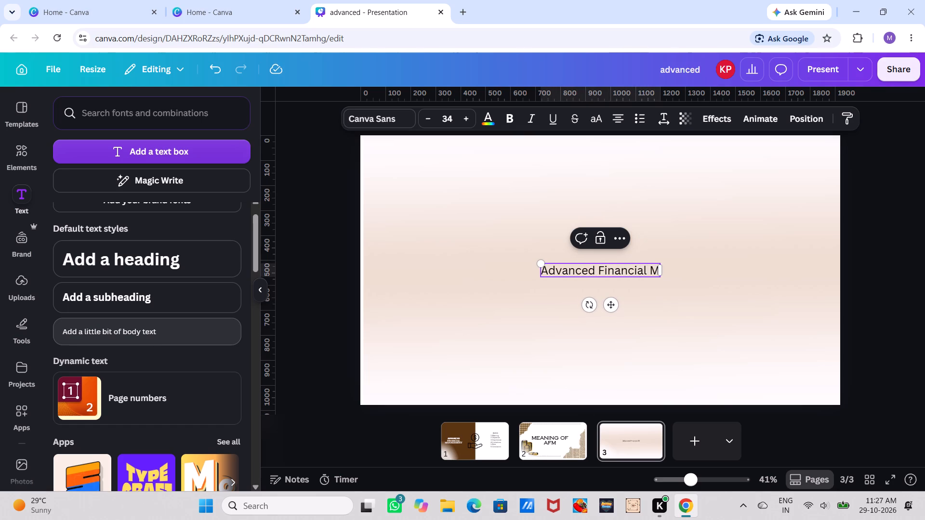
text(anagement is the)
key(space)
text(process of planning)
text(, organizing)
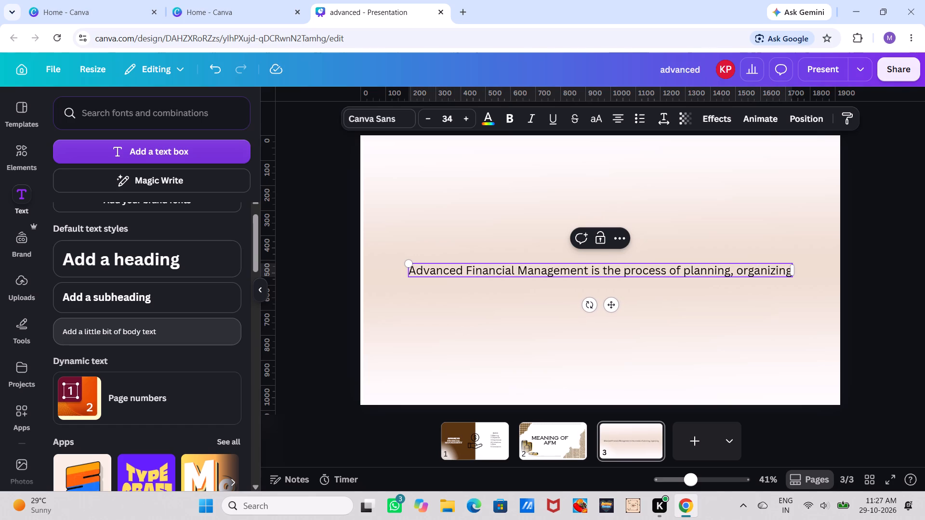
Continue the definition with ", controlling, and managing the financial resources of an organization to achieve its objective".
text(, controlling,)
key(space)
text(and managing)
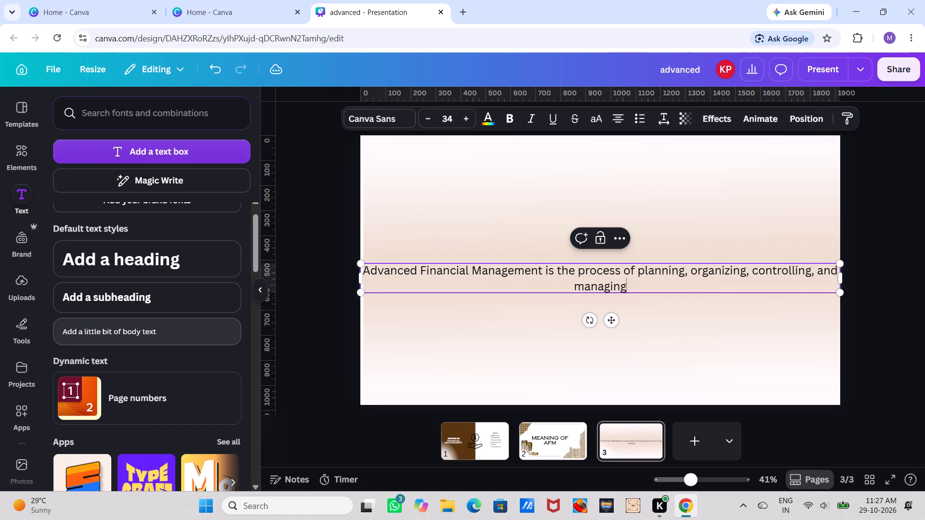
key(space)
text(the fin)
text(ancial)
key(space)
text(resources of an)
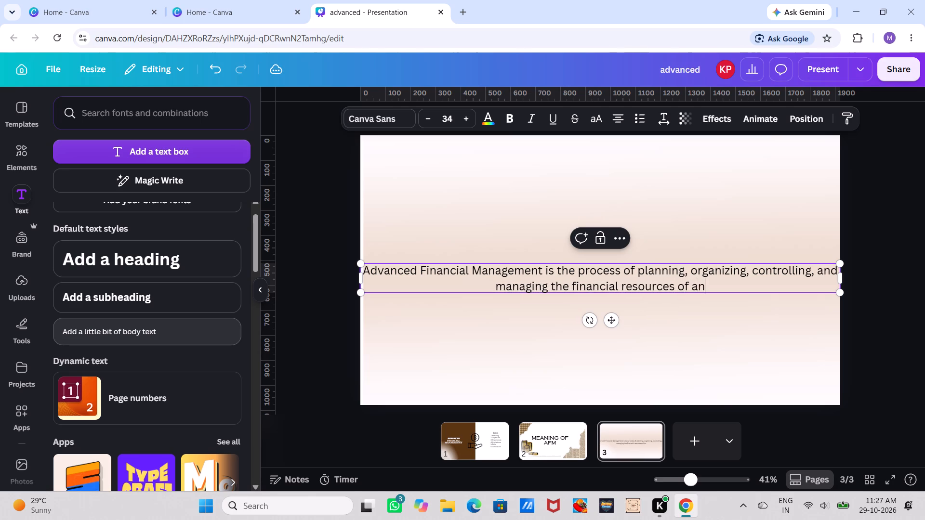
key(space)
text(or)
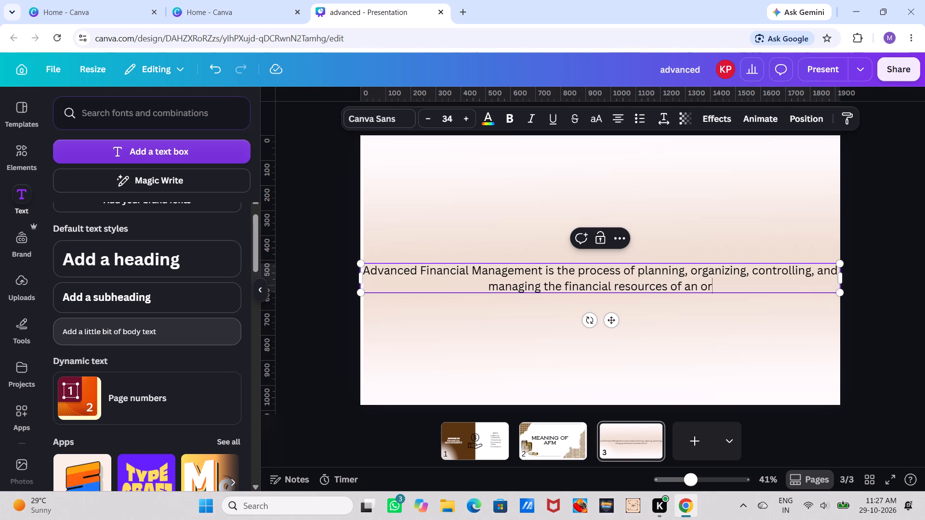
text(ganization to achieve its o)
text(bjective)
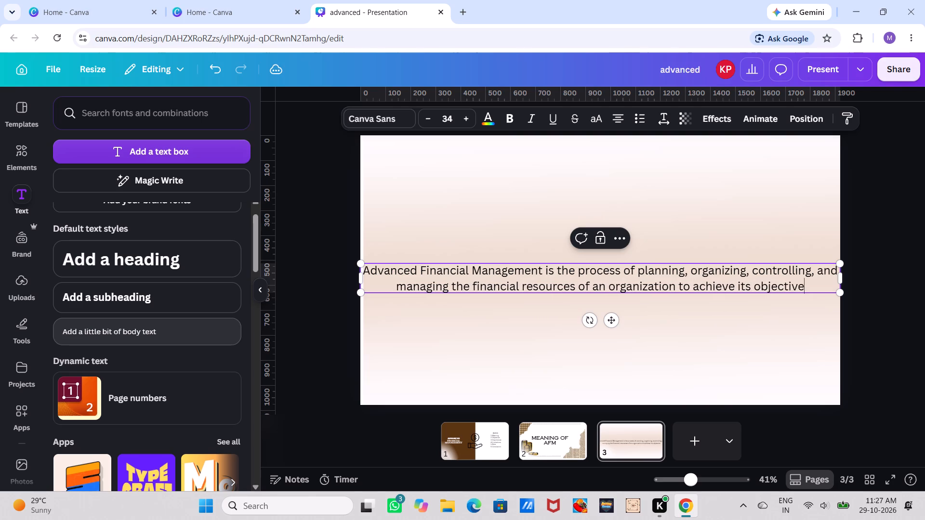
Continue the definition with ". It involves making important financial decisions related to investment".
text(. It)
key(space)
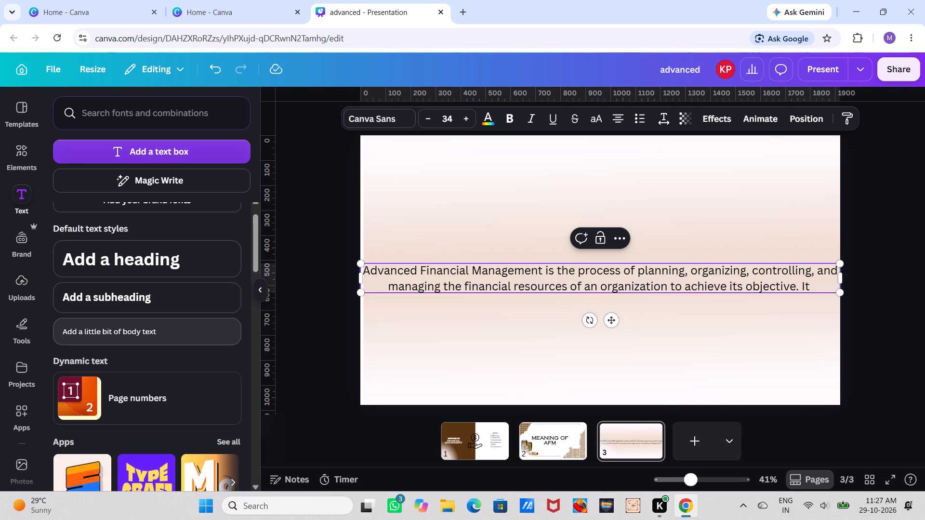
text(involves)
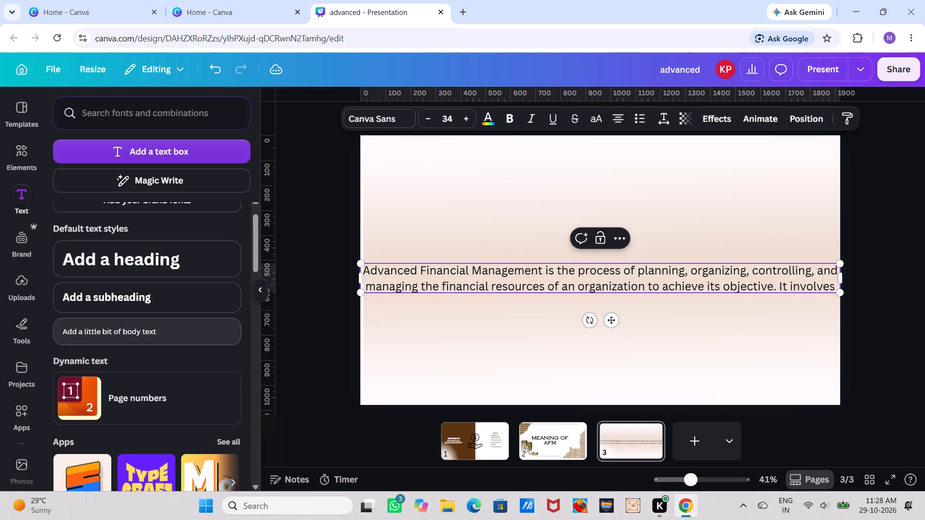
key(space)
text(making important financial)
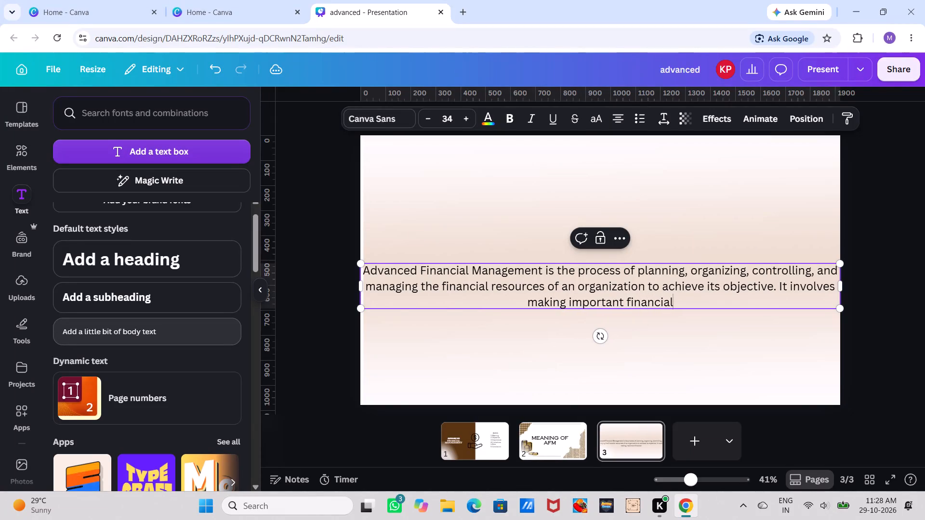
key(space)
text(decision)
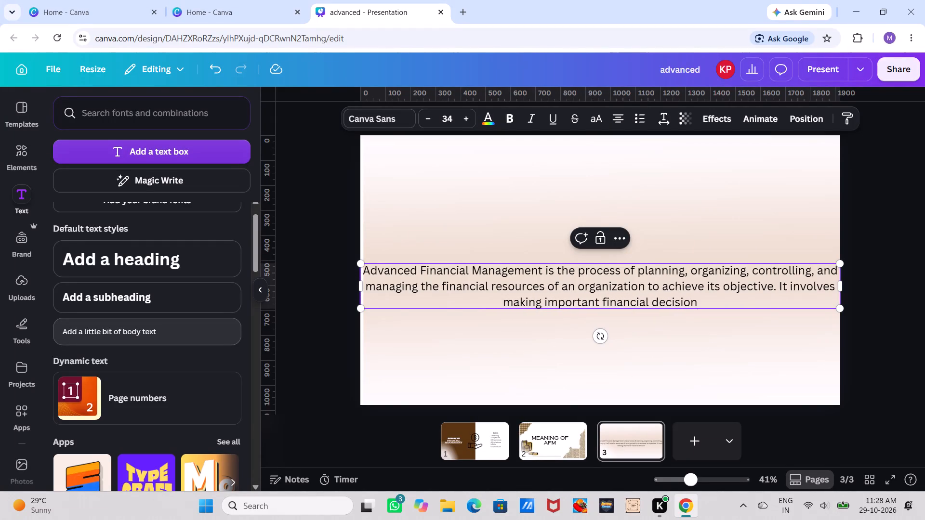
text(s related)
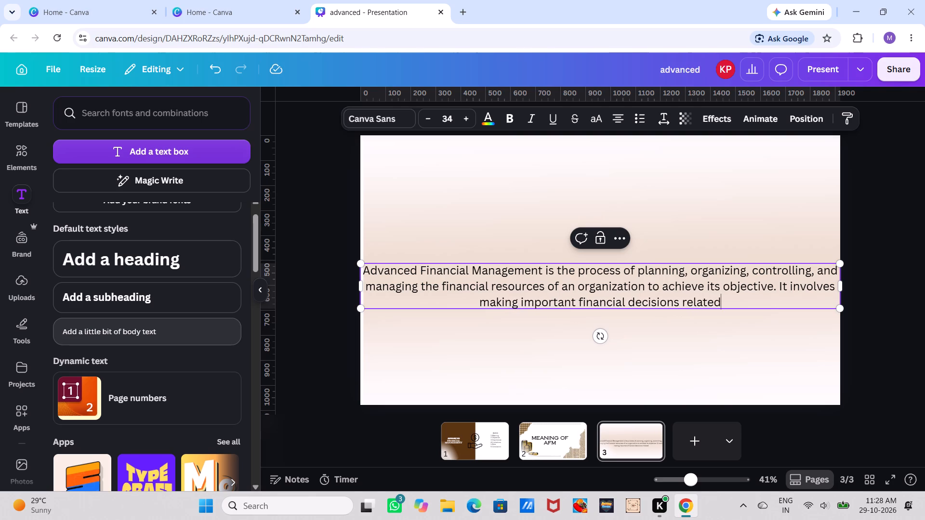
key(space)
text(to investment)
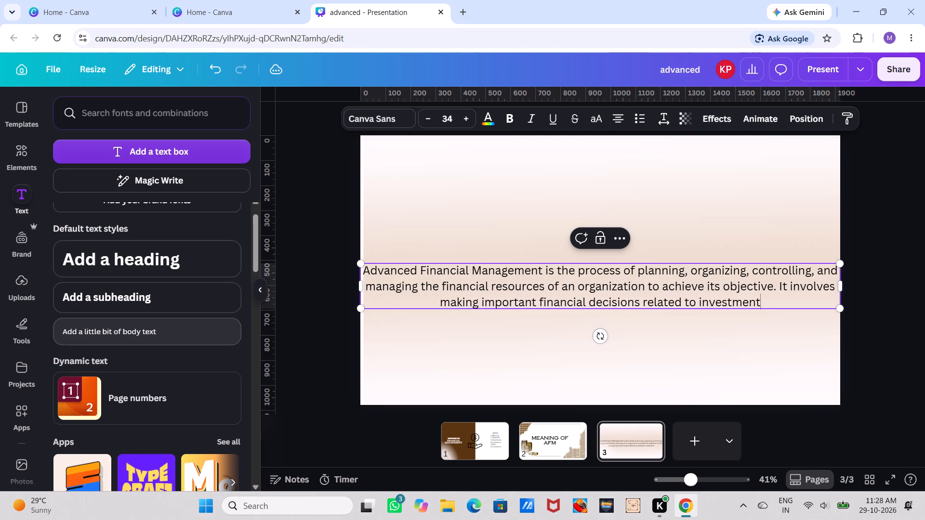
Complete the sentence with ", financing, working capital, risk management, and profit maximization.".
text(, financing)
key(space)
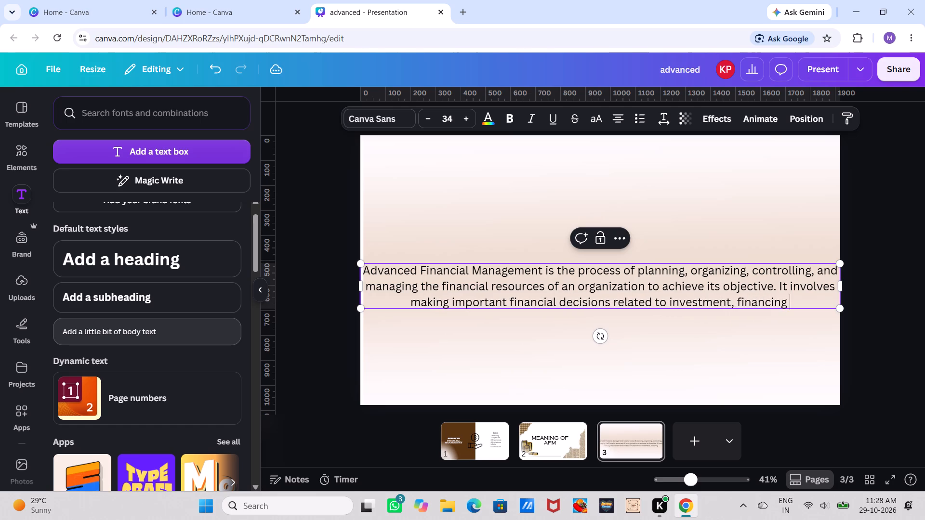
key(BackSpace)
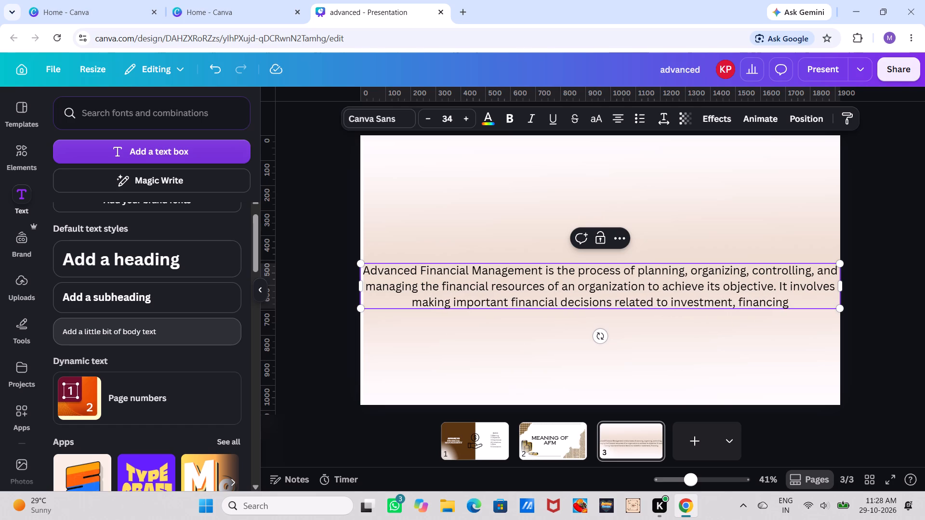
text(, working)
key(space)
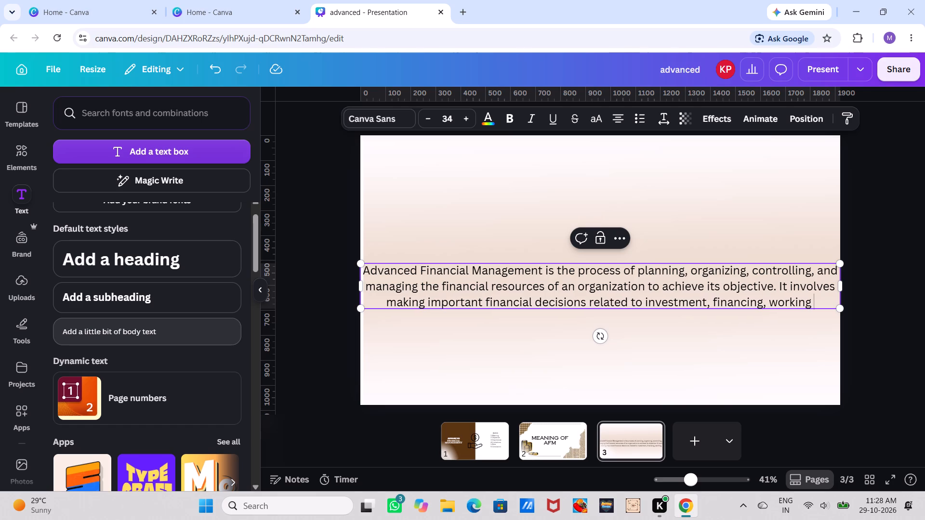
text(c)
text(apital)
text(, risk)
key(space)
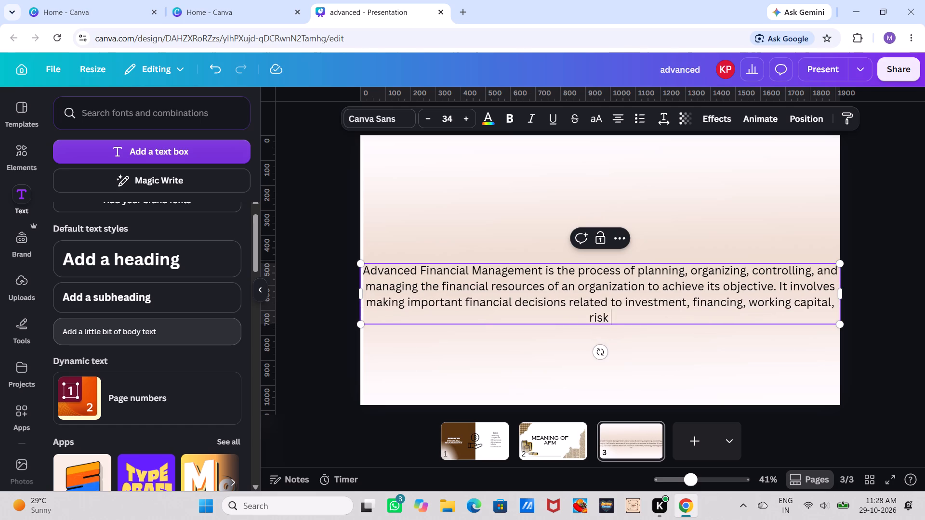
text(management)
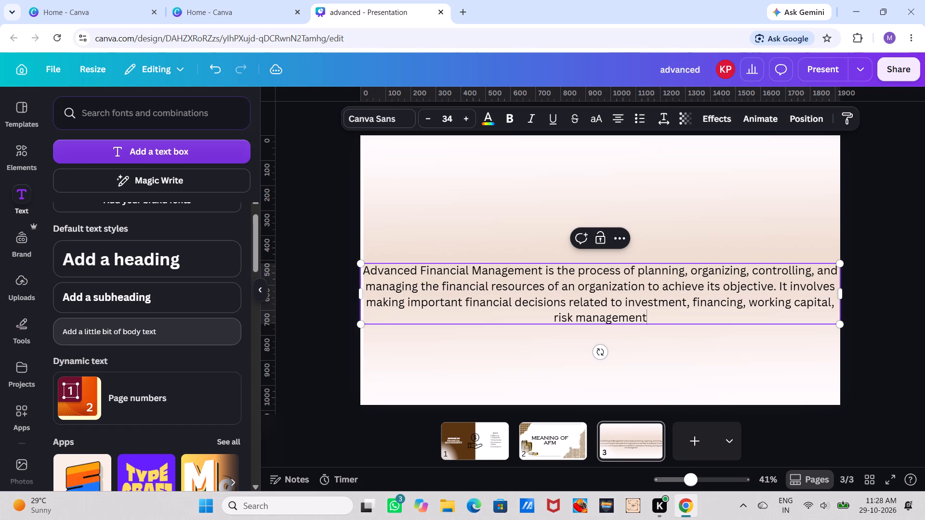
text(, and profit)
key(space)
text(maximization.)
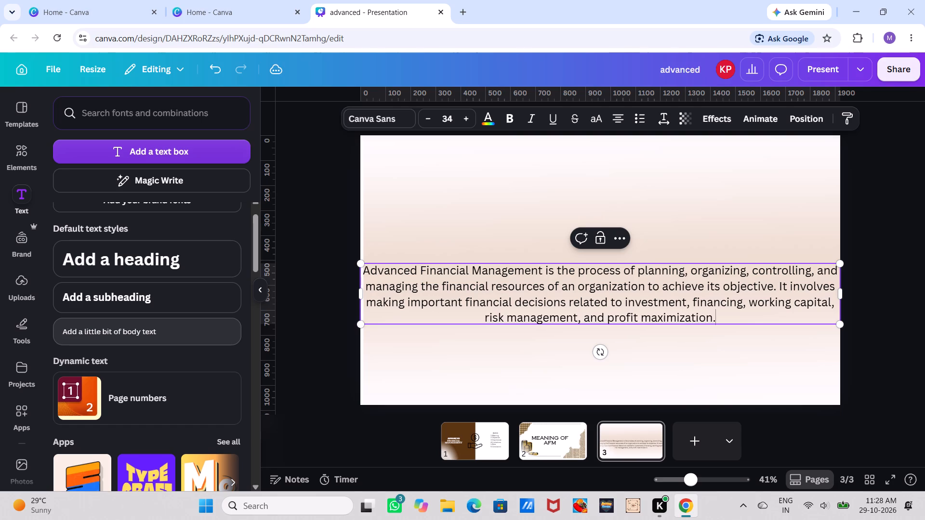
Start a second paragraph after a blank line, reading "In simple words: Advanced Financial Management".
key(Return)
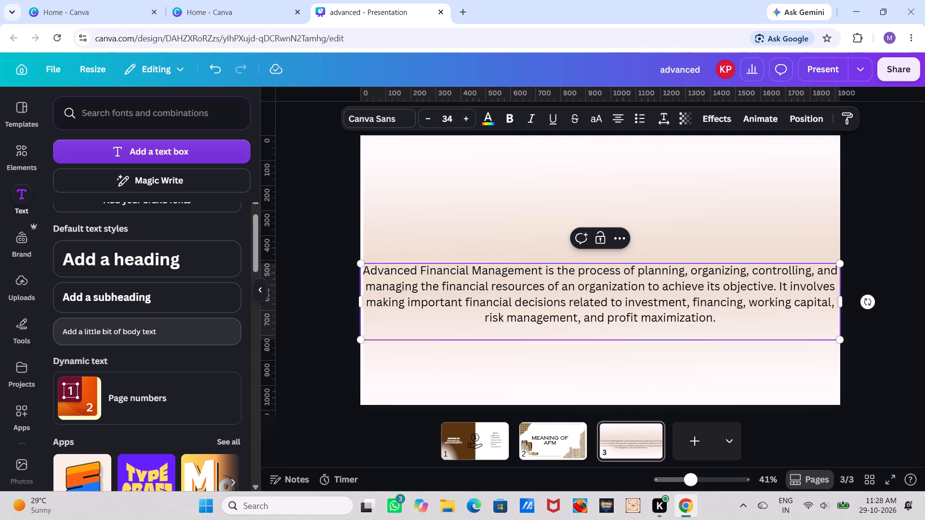
key(Return)
text(ad)
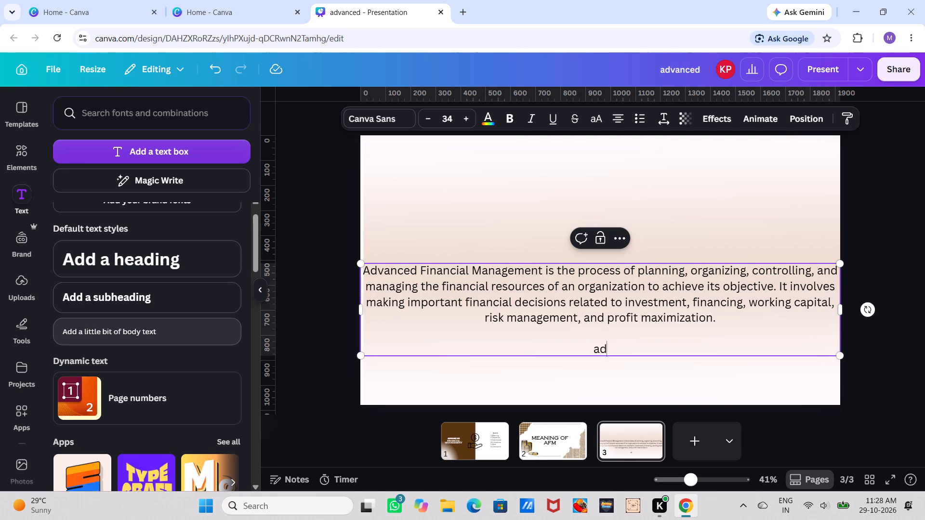
text(va)
key(BackSpace)
key(BackSpace)
key(BackSpace)
key(BackSpace)
text(In simple words)
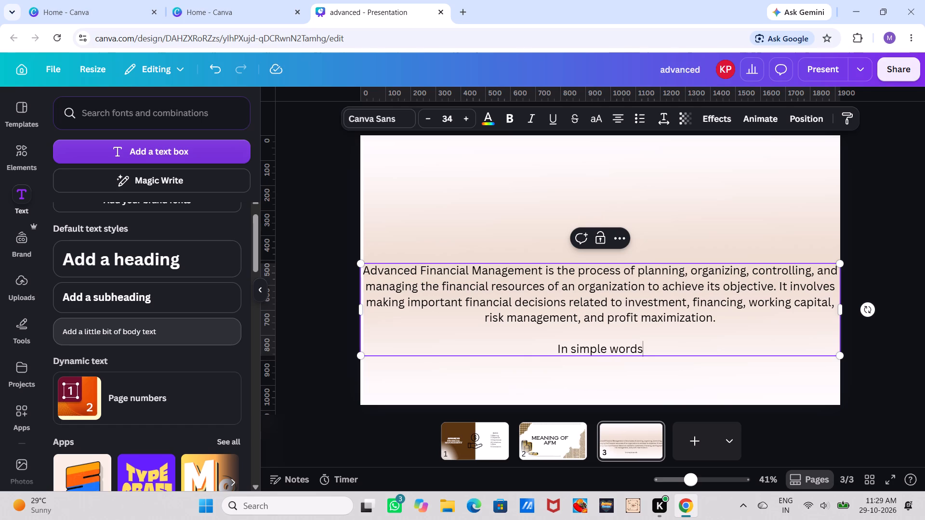
text(:)
key(space)
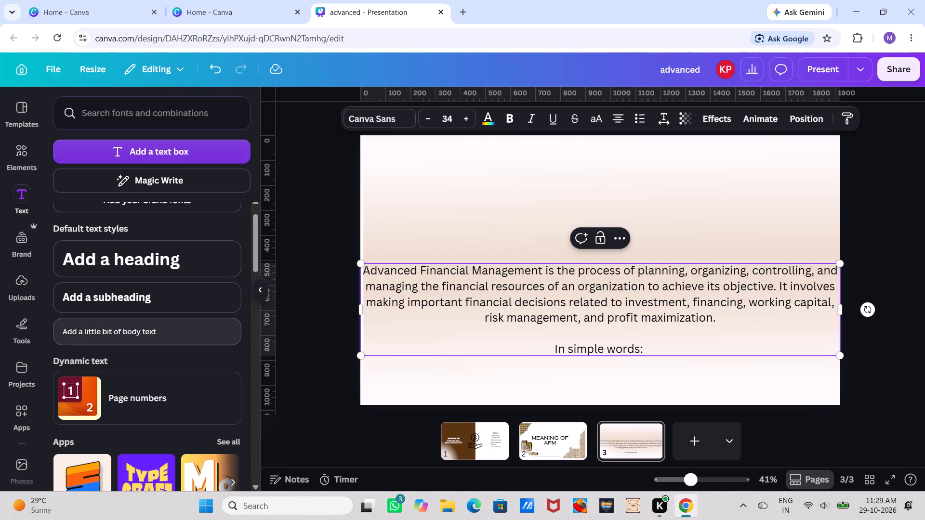
text(Advanced)
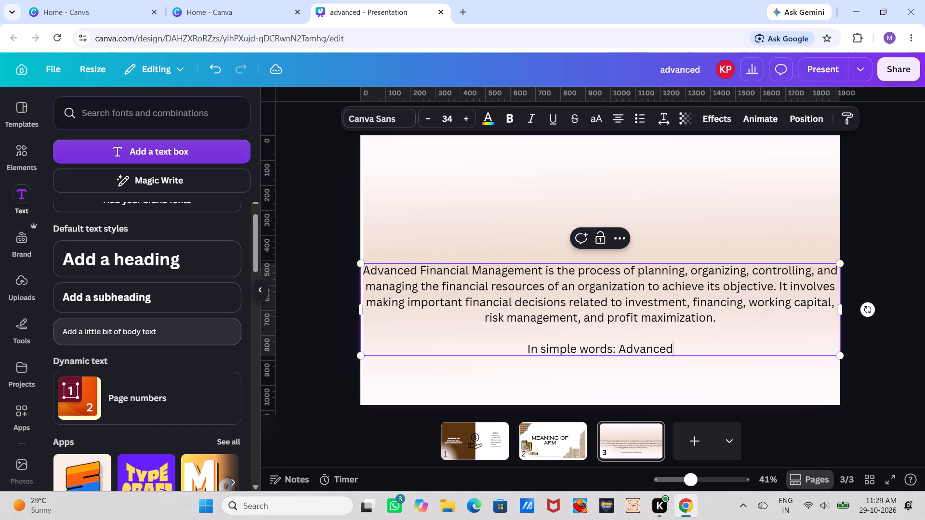
key(space)
text(Financial Management)
key(space)
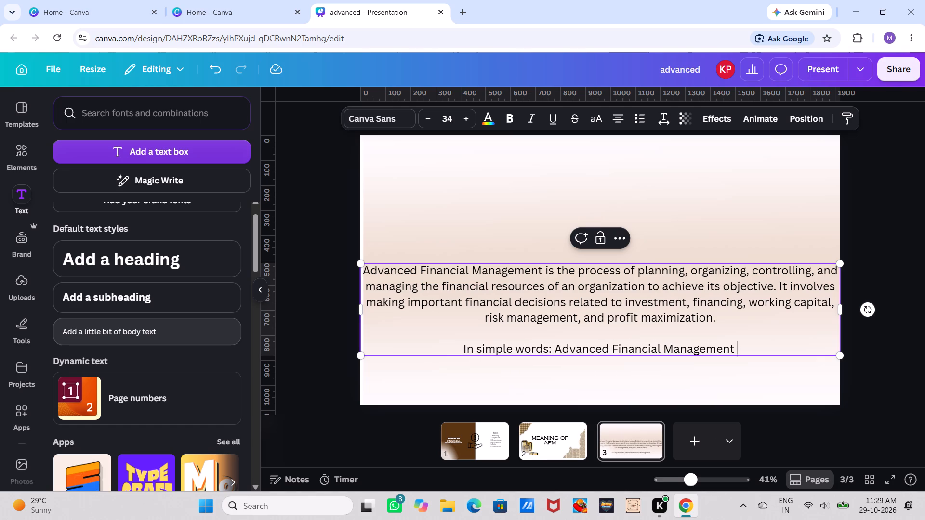
Finish the second paragraph with "means managing money effectively to increase the vale of a business and achieve long-term growth.".
text(means)
key(space)
text(managing)
key(space)
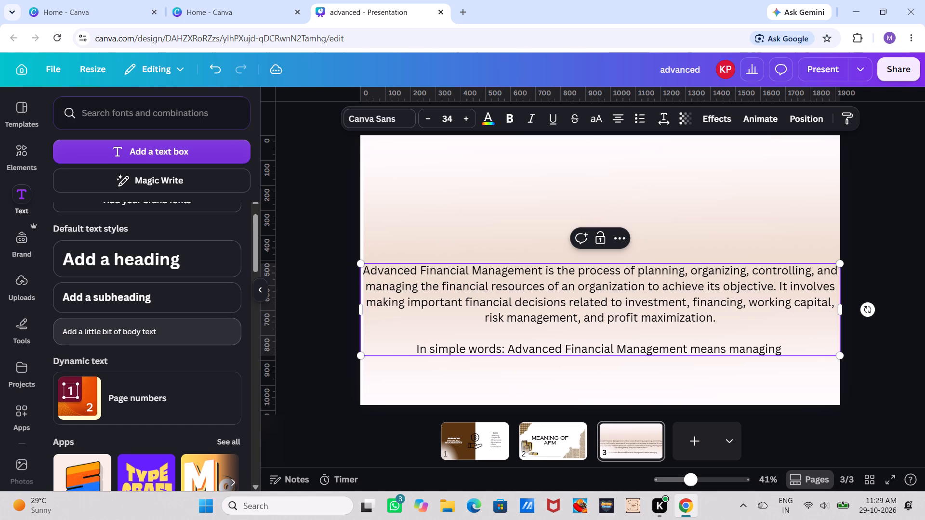
text(money effectively to increase)
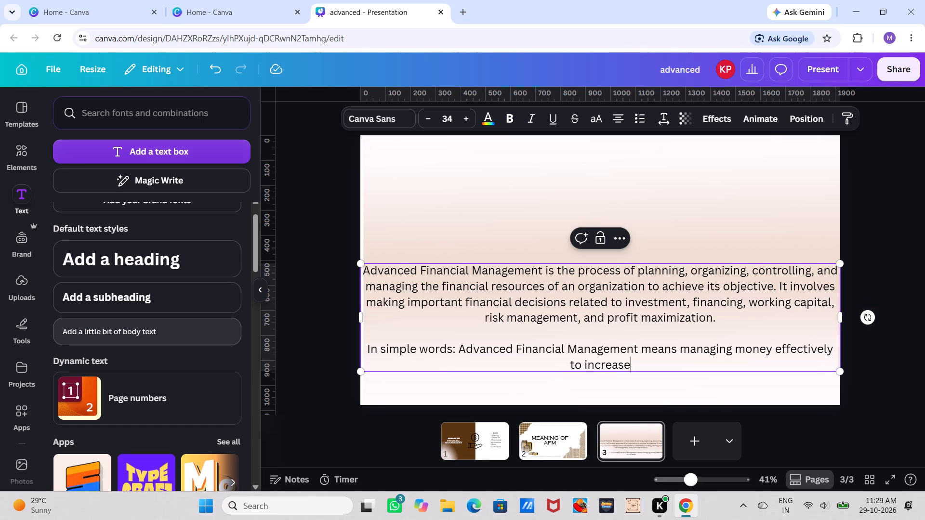
key(space)
text(the vale of a business and achi)
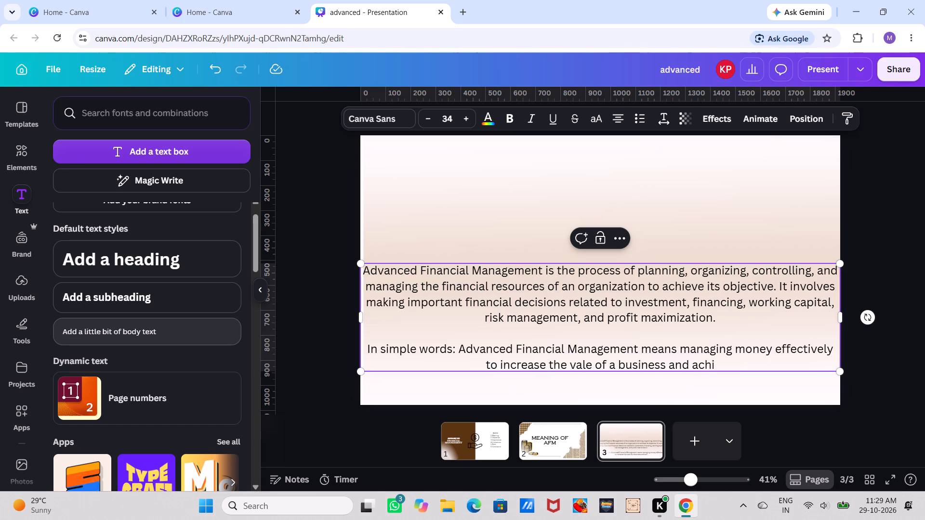
text(eve)
key(space)
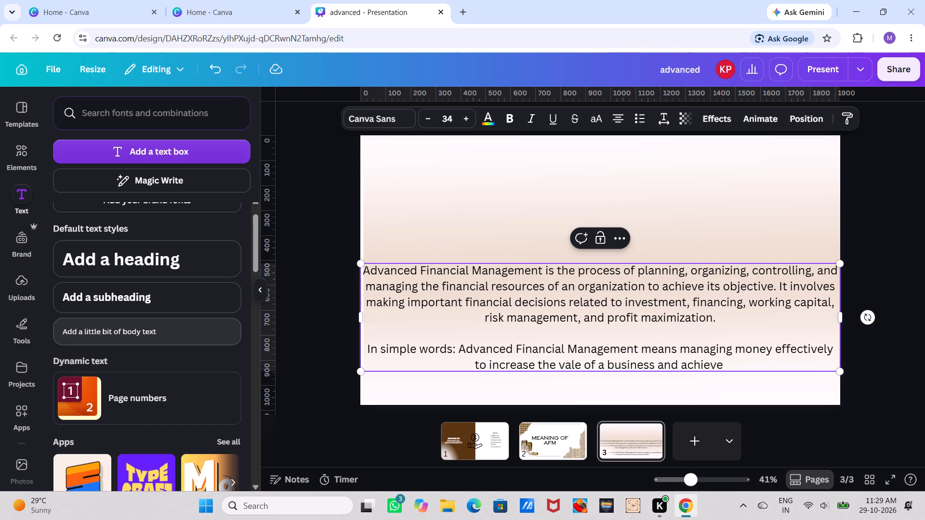
text(long-term growth.)
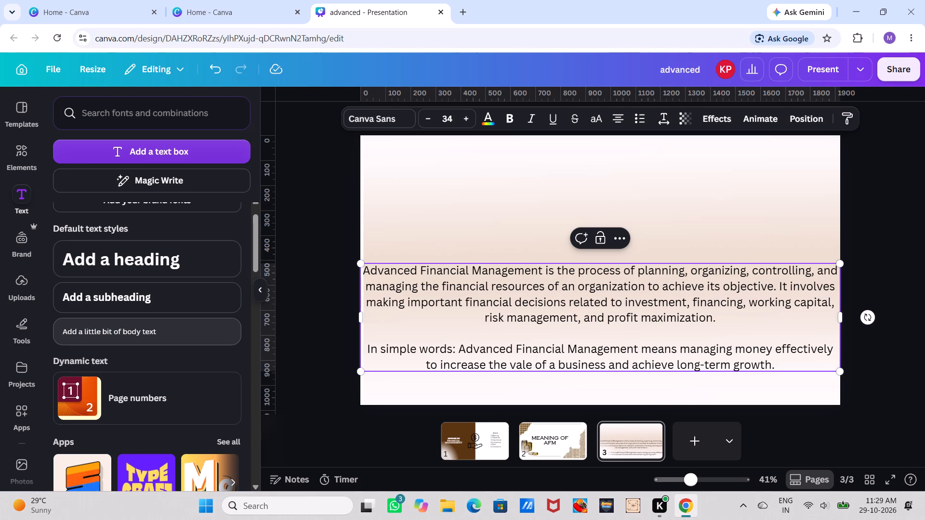
Move the definition text box up to about the vertical middle of the third slide.
drag(566, 288, 569, 266)
click(533, 247)
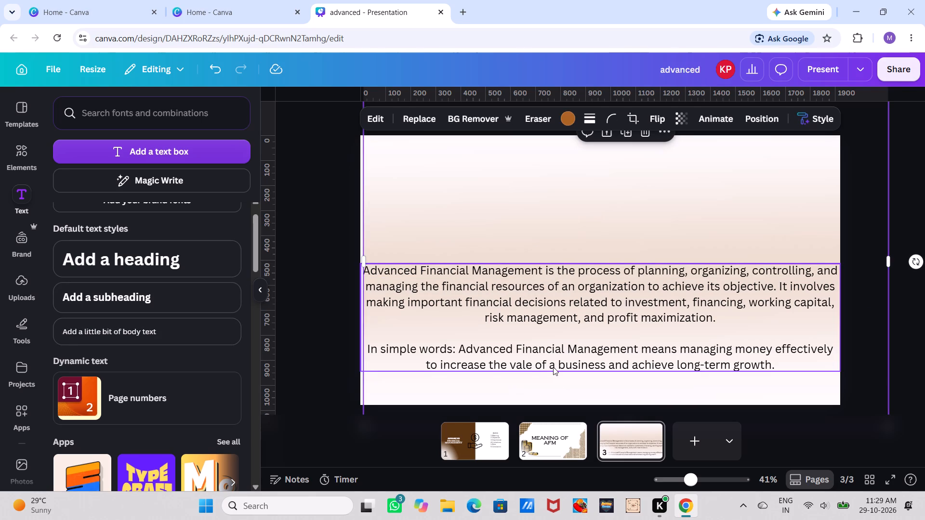
double_click(605, 297)
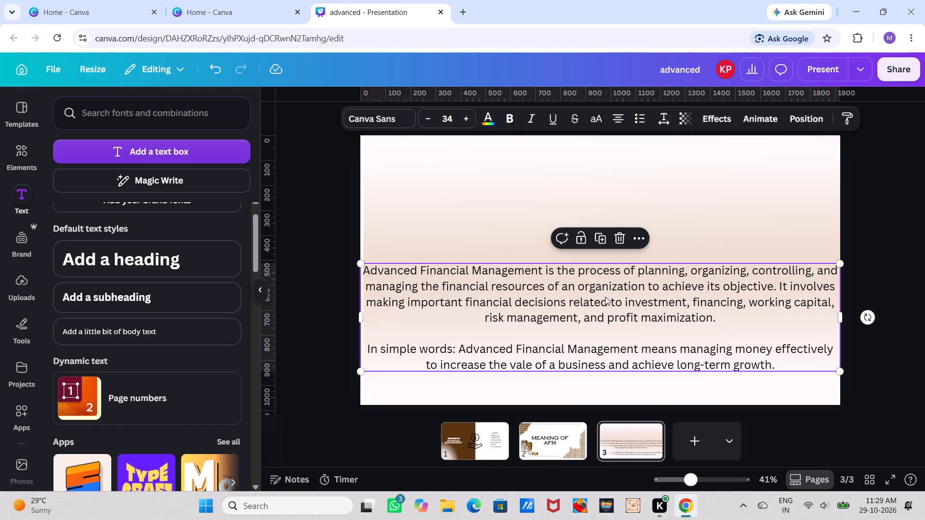
double_click(605, 297)
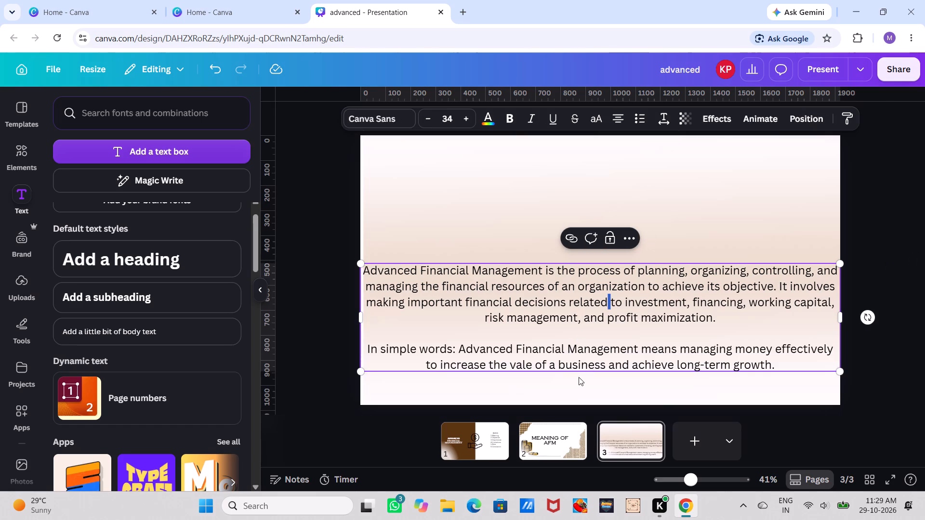
click(578, 371)
drag(578, 358, 576, 329)
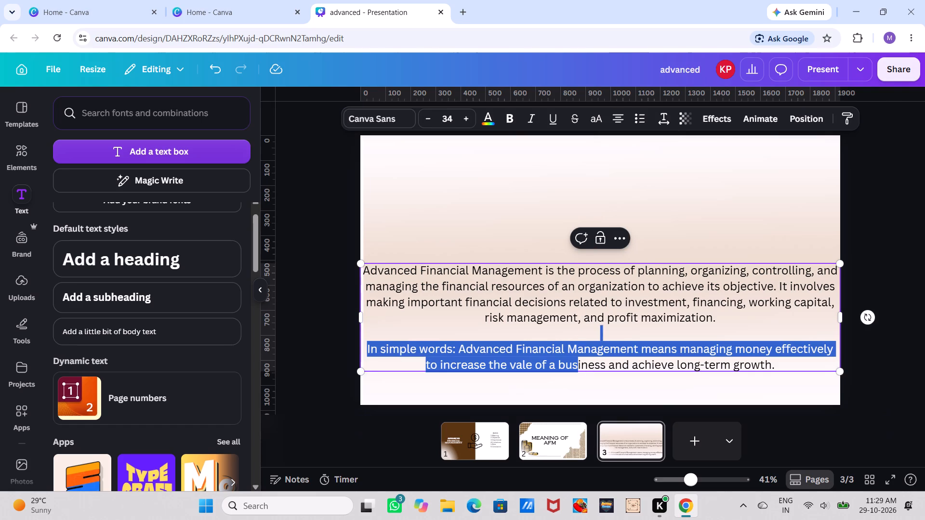
drag(576, 329, 576, 320)
drag(582, 374, 582, 346)
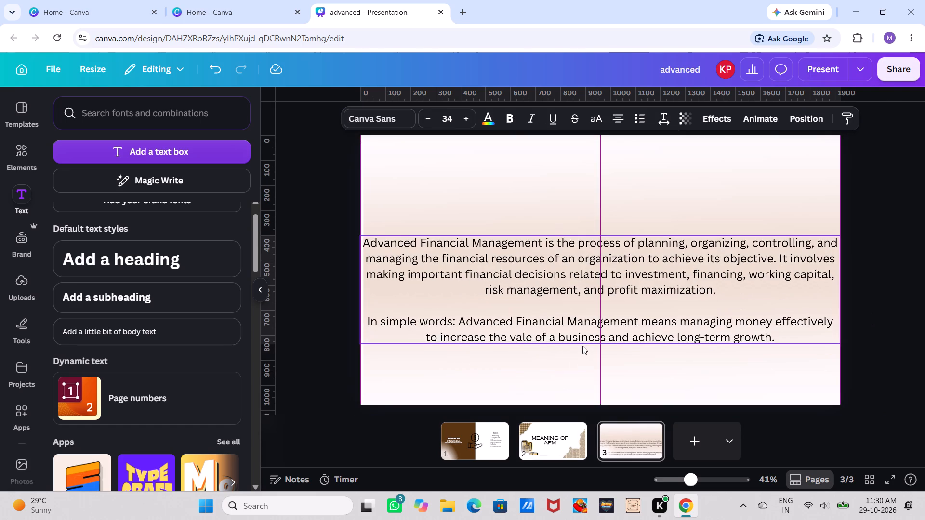
drag(582, 346, 585, 325)
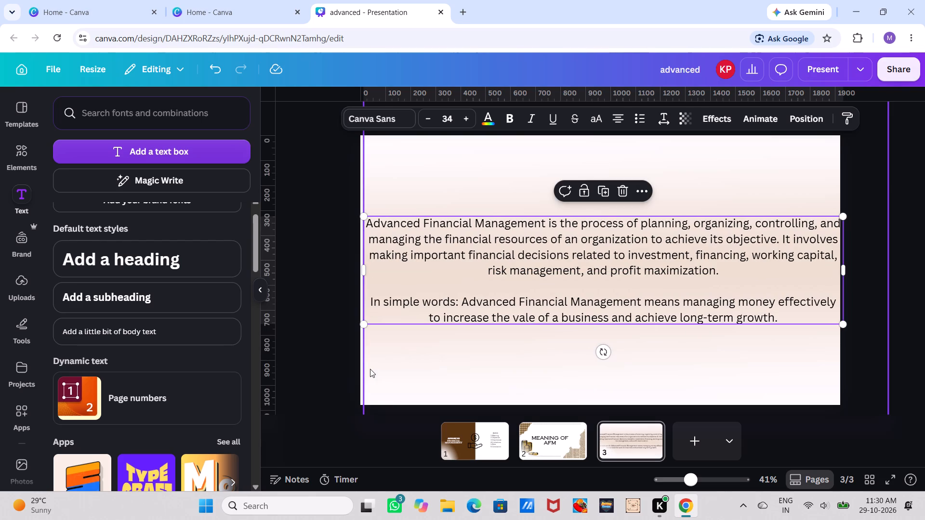
click(325, 376)
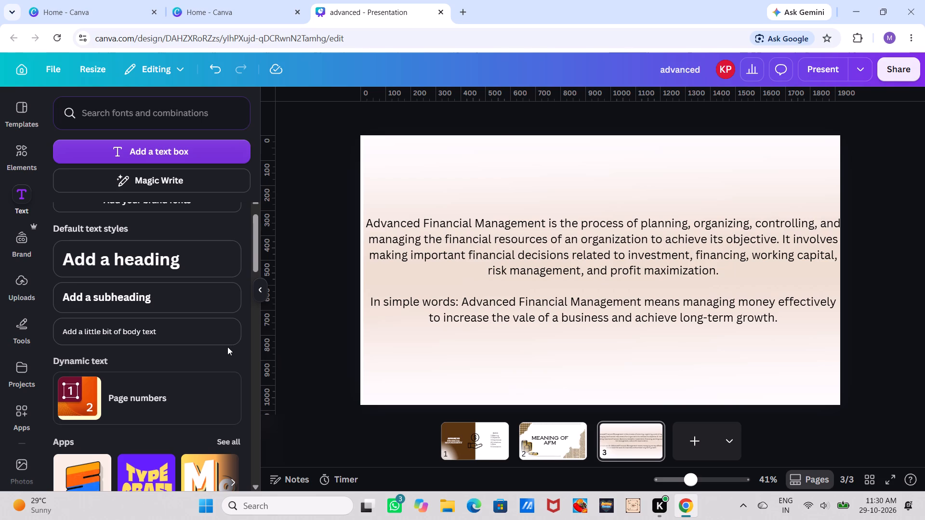
Search the elements library for "line" and narrow the results to graphics.
click(16, 161)
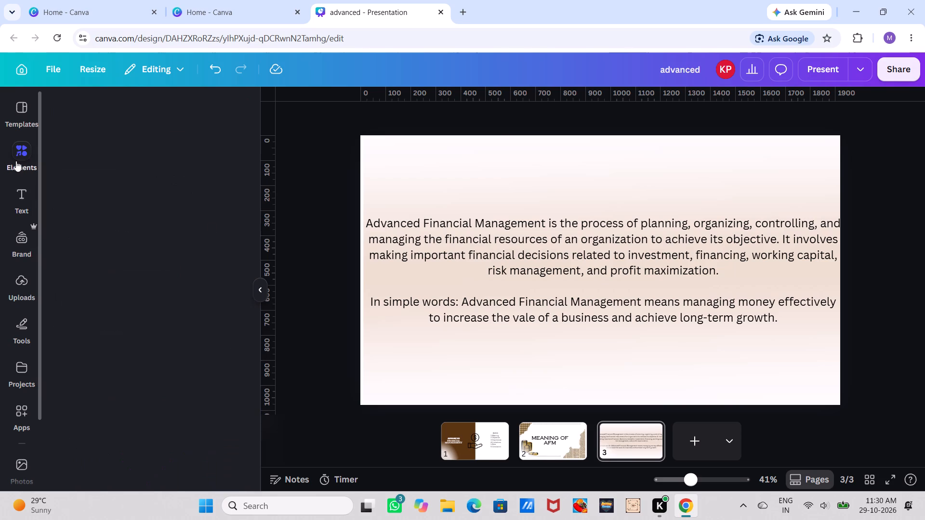
click(93, 113)
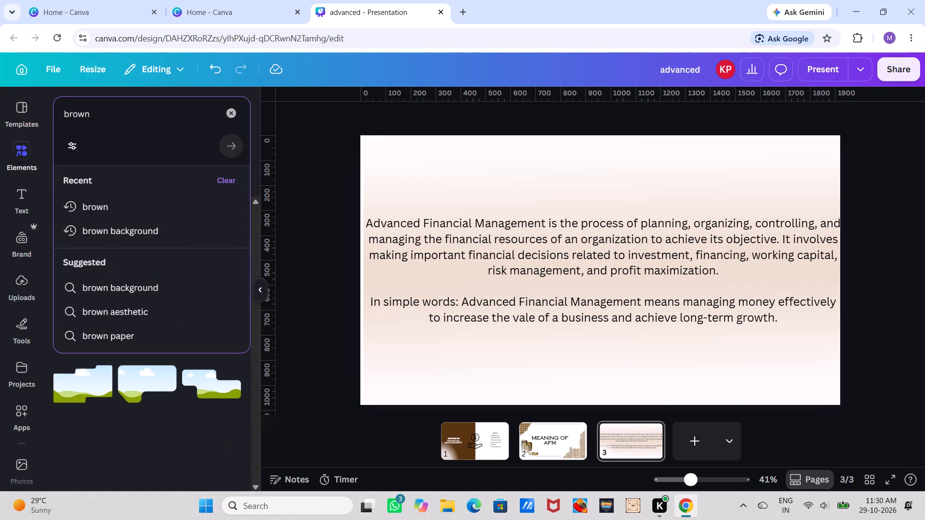
key(BackSpace)
key(BackSpace)
key(BackSpace)
key(BackSpace)
key(BackSpace)
key(BackSpace)
key(BackSpace)
key(BackSpace)
key(BackSpace)
key(BackSpace)
key(BackSpace)
key(BackSpace)
key(BackSpace)
text(line)
key(Return)
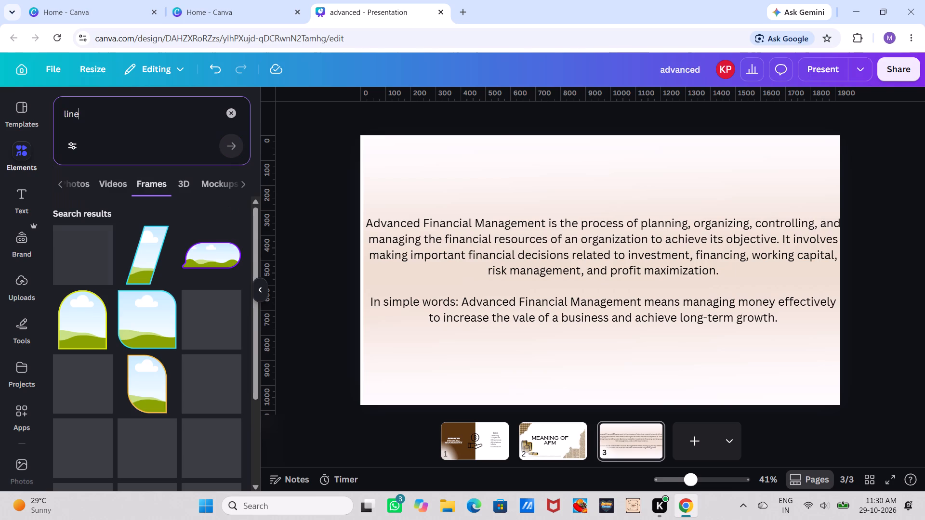
drag(103, 191, 88, 183)
click(88, 183)
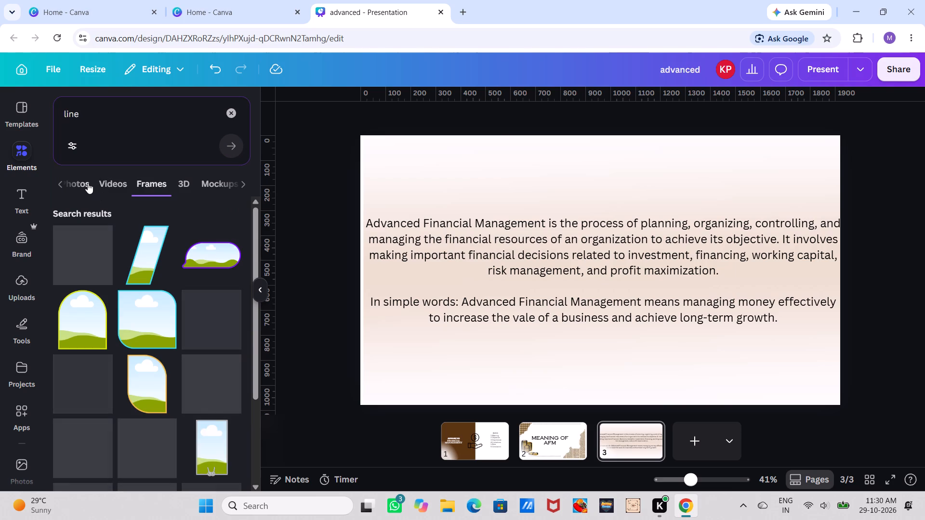
click(88, 183)
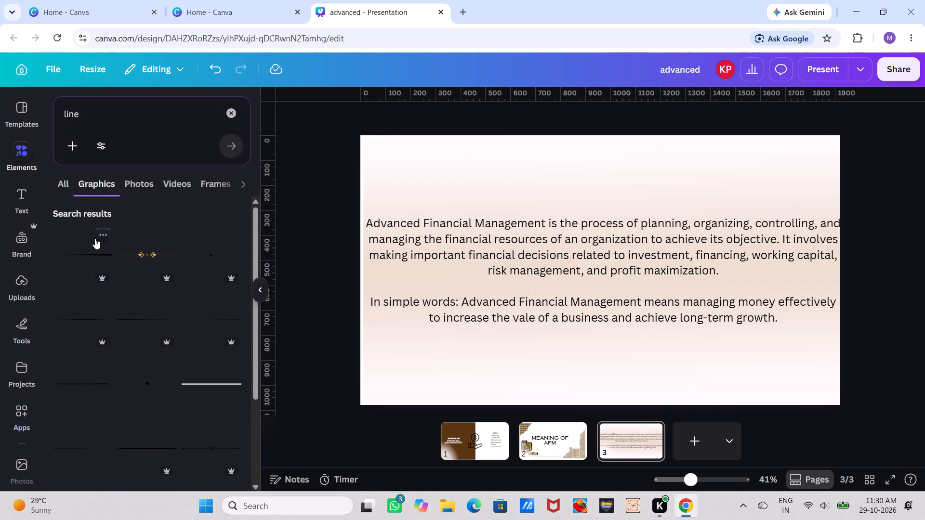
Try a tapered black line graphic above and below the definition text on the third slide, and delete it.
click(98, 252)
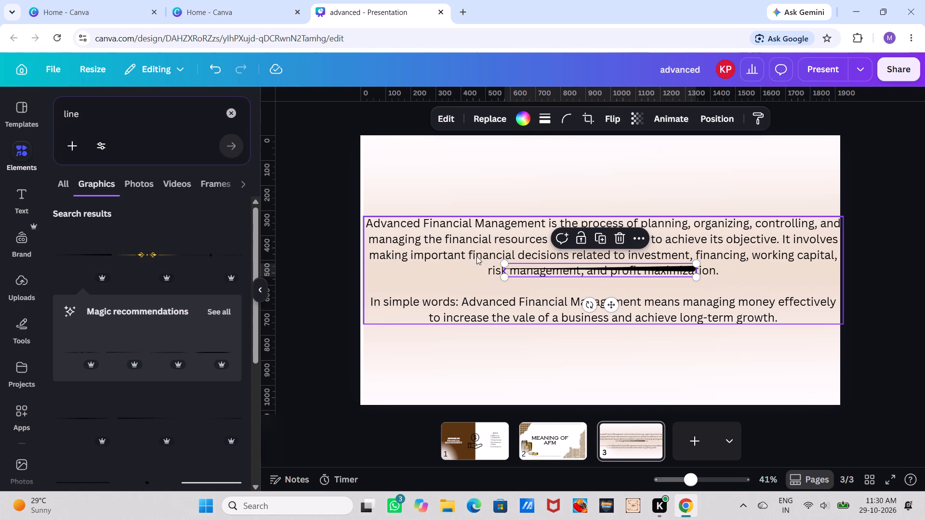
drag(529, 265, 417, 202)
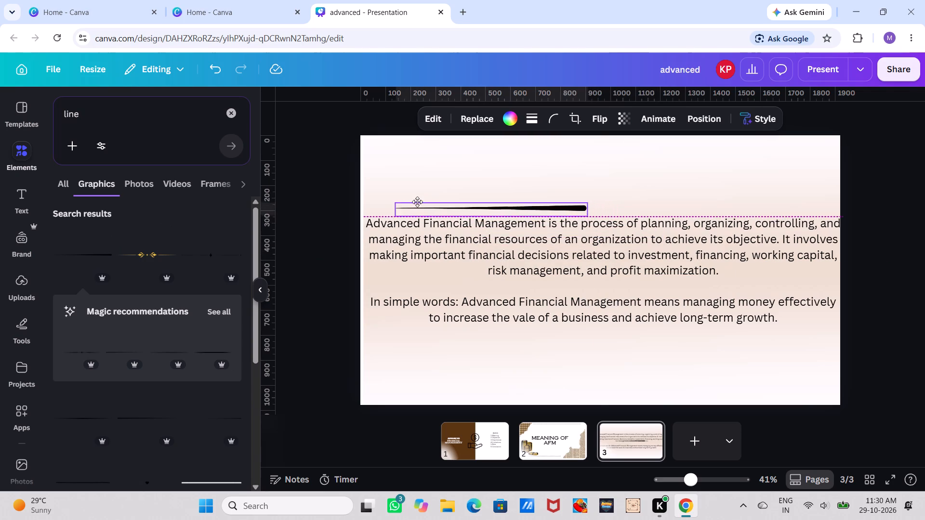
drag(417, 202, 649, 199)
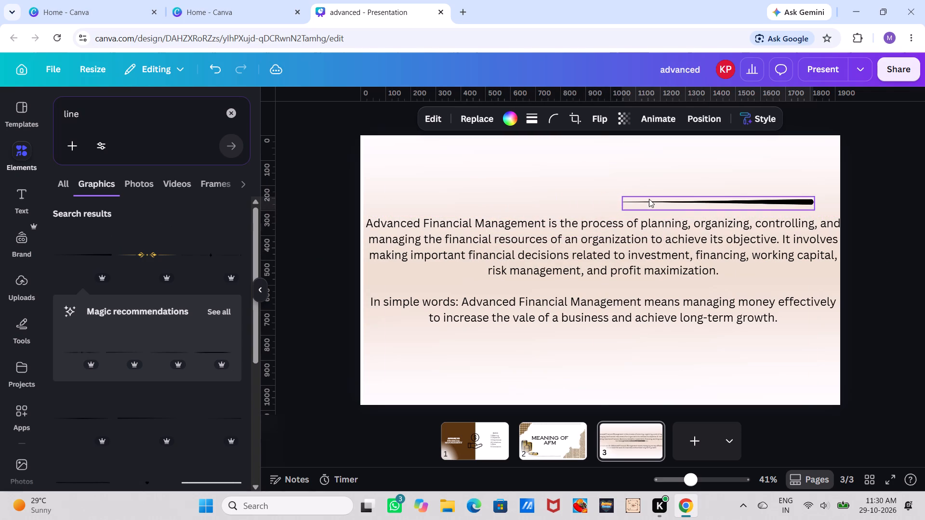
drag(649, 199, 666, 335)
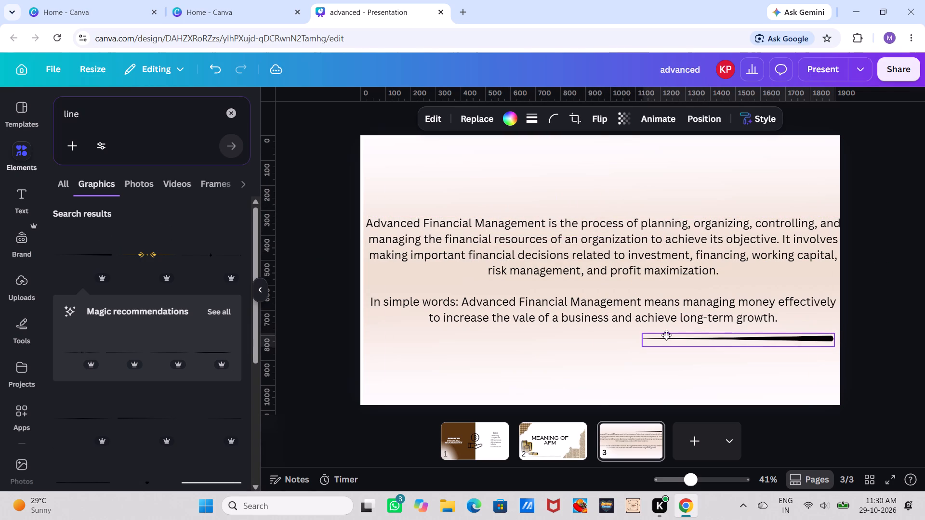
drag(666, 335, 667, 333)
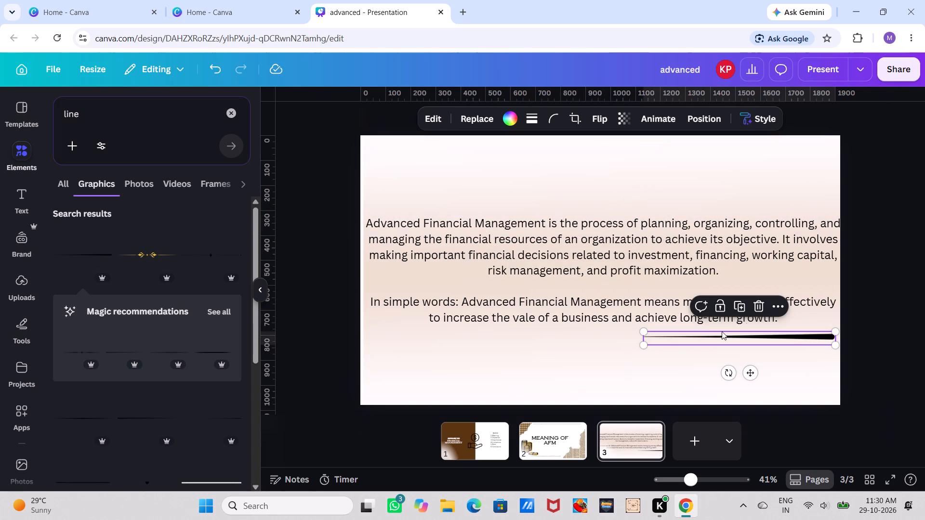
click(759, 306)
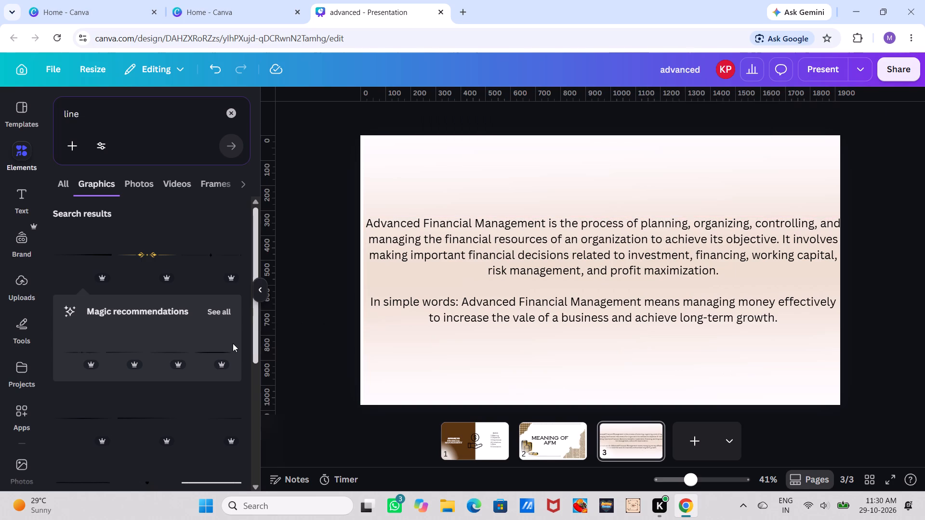
Add the recommended Thin Straight Line graphic just above the definition text, against the slide's left edge.
click(233, 343)
click(226, 346)
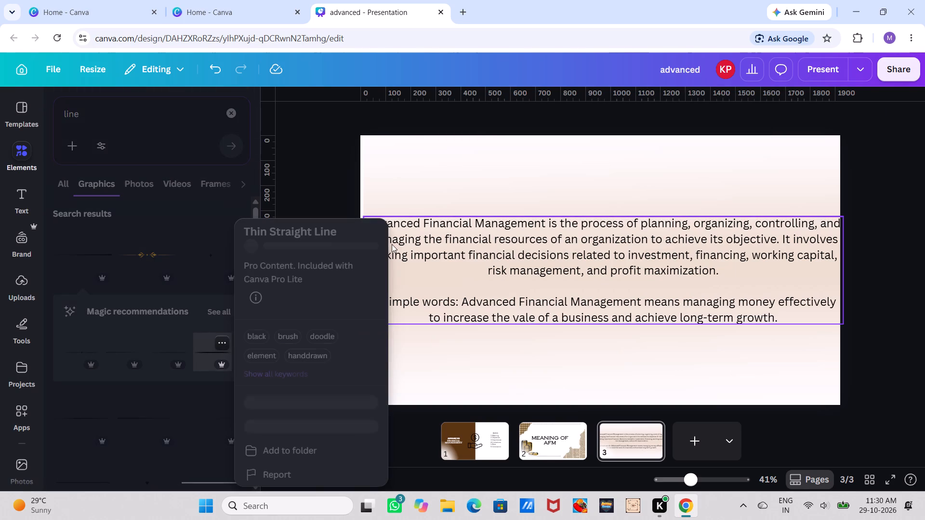
click(209, 356)
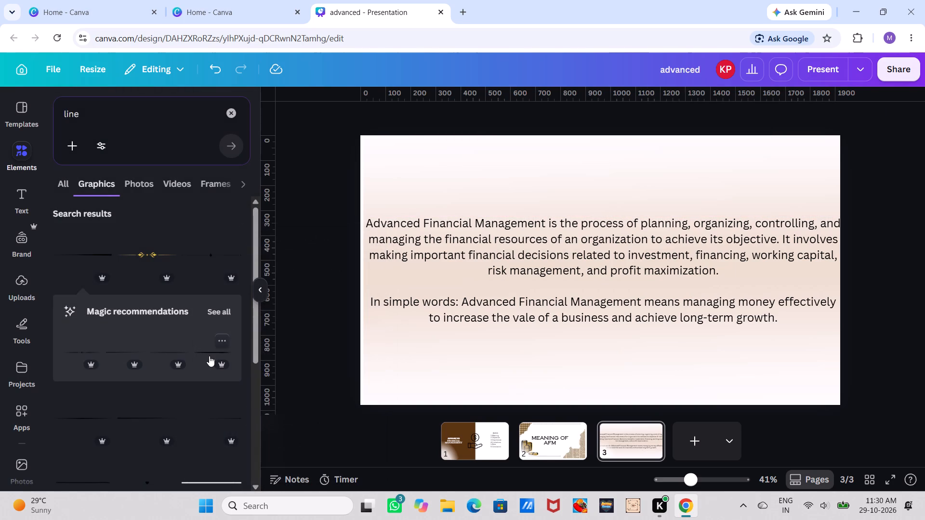
click(209, 356)
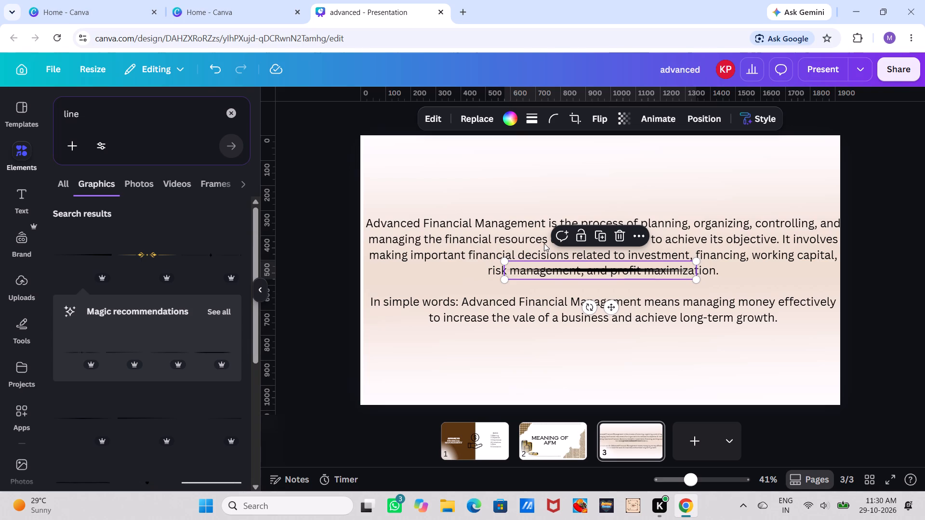
drag(548, 274, 458, 211)
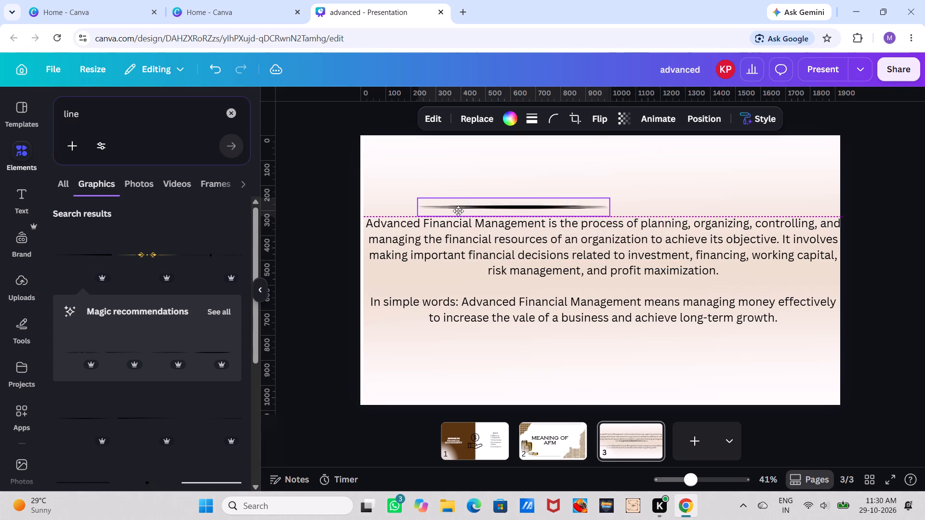
drag(458, 211, 404, 213)
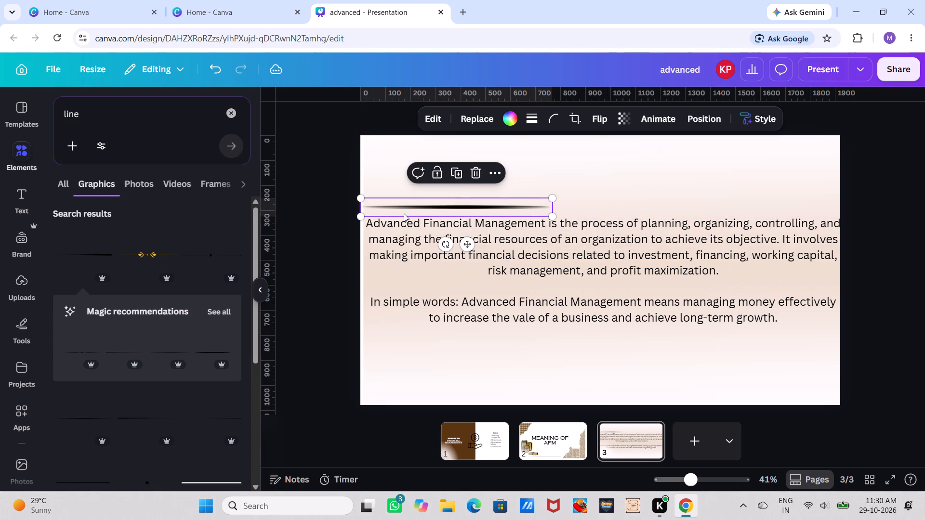
Add a second Thin Straight Line graphic just below the definition text, against the slide's right edge.
click(221, 351)
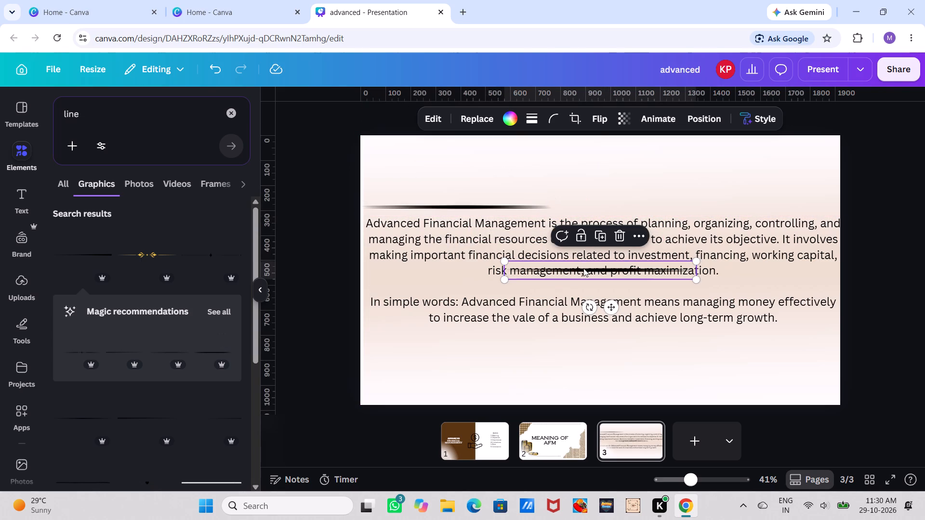
drag(585, 267, 778, 337)
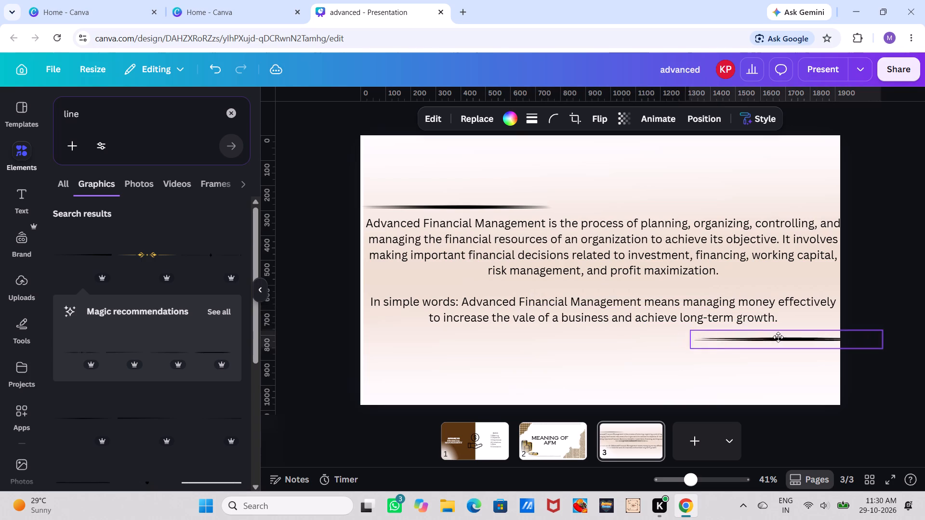
drag(778, 337, 732, 337)
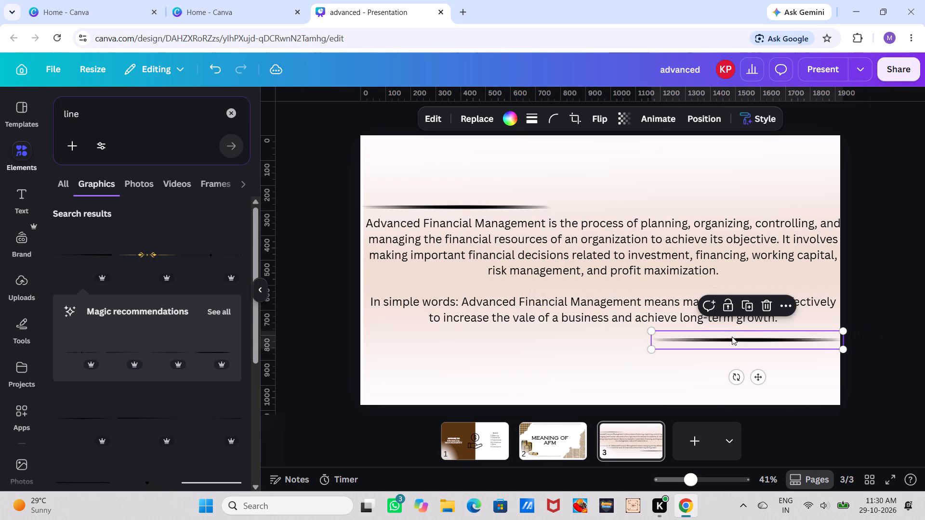
click(892, 308)
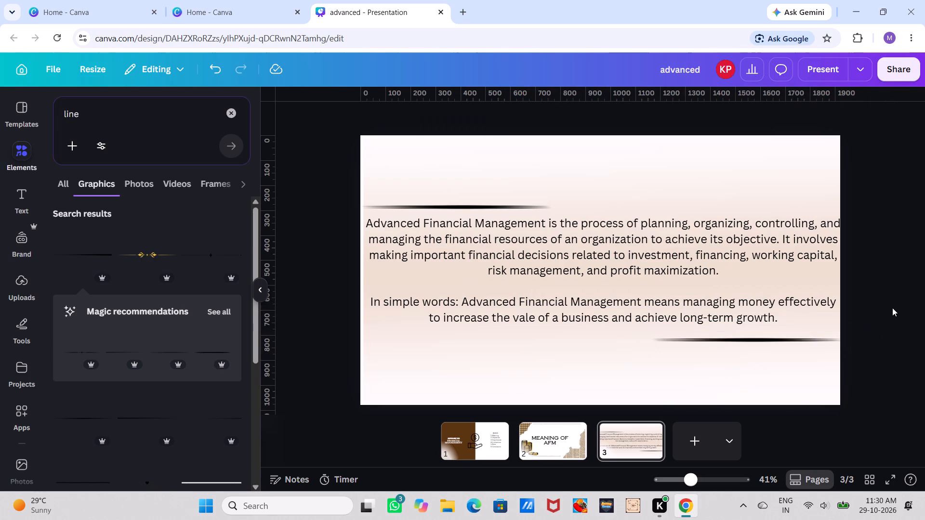
Add a blank fourth slide to the presentation.
click(704, 444)
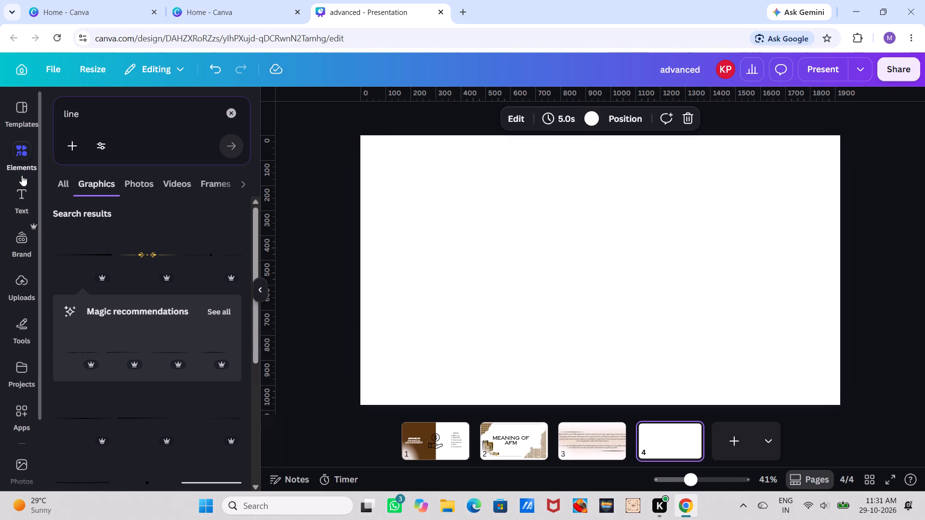
Search the elements library for "brown" and narrow the results to graphics.
drag(22, 175, 68, 180)
click(68, 180)
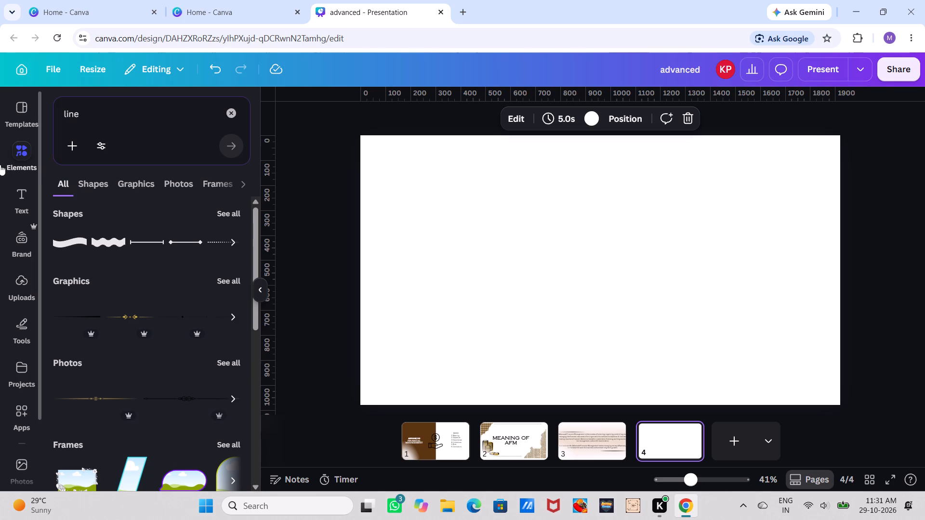
click(100, 113)
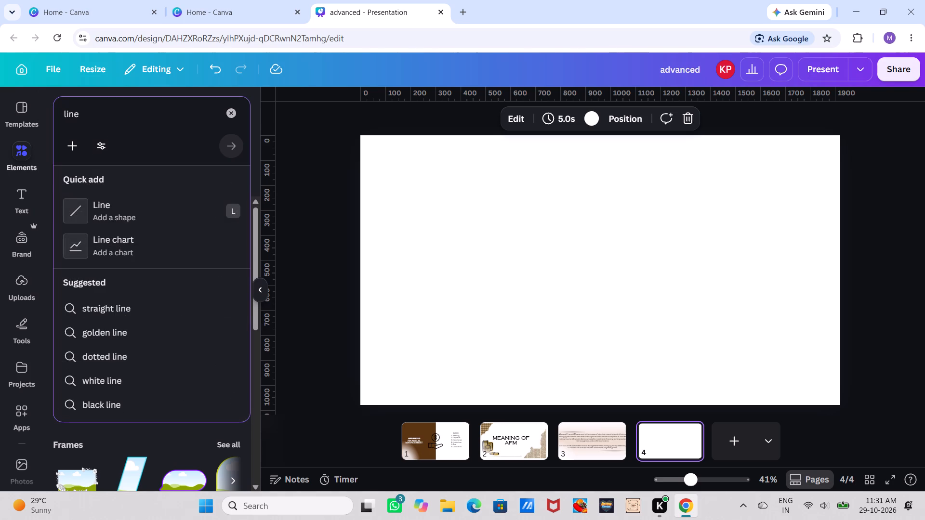
key(BackSpace)
key(BackSpace)
key(BackSpace)
key(BackSpace)
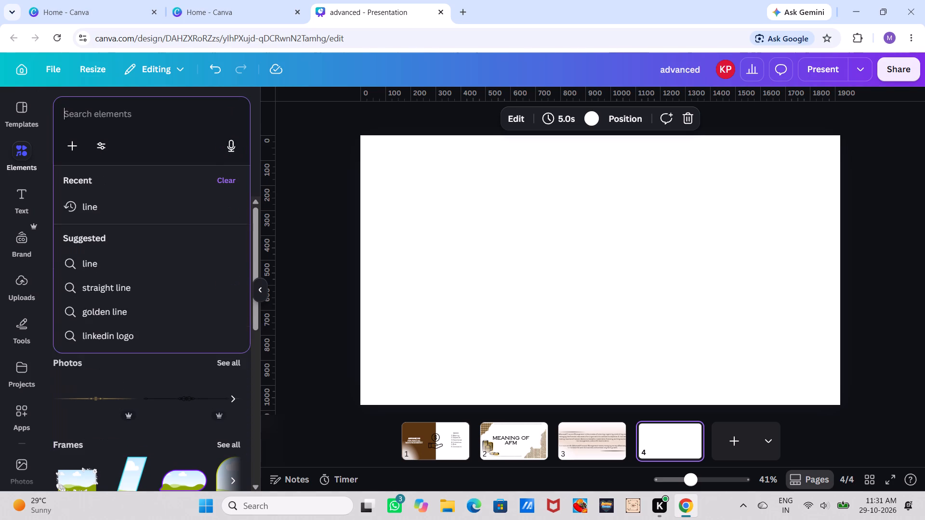
text(brown)
key(space)
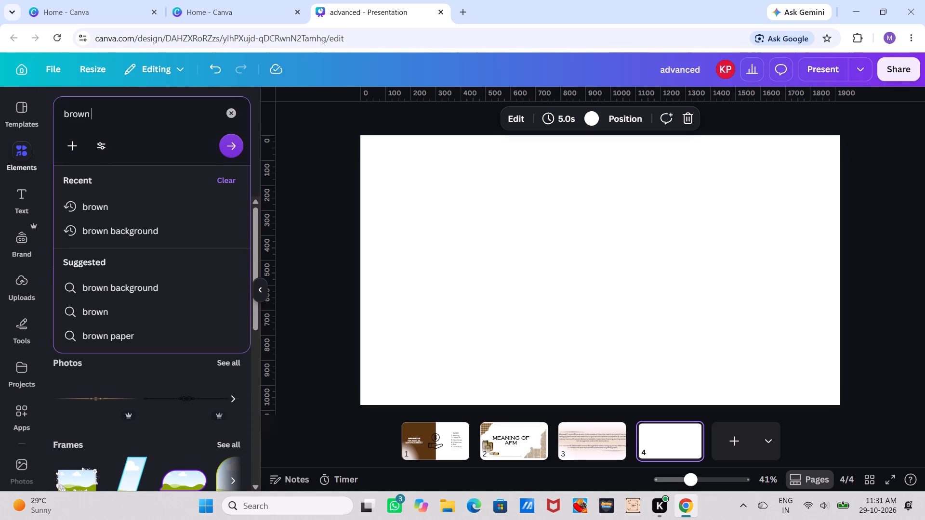
key(Return)
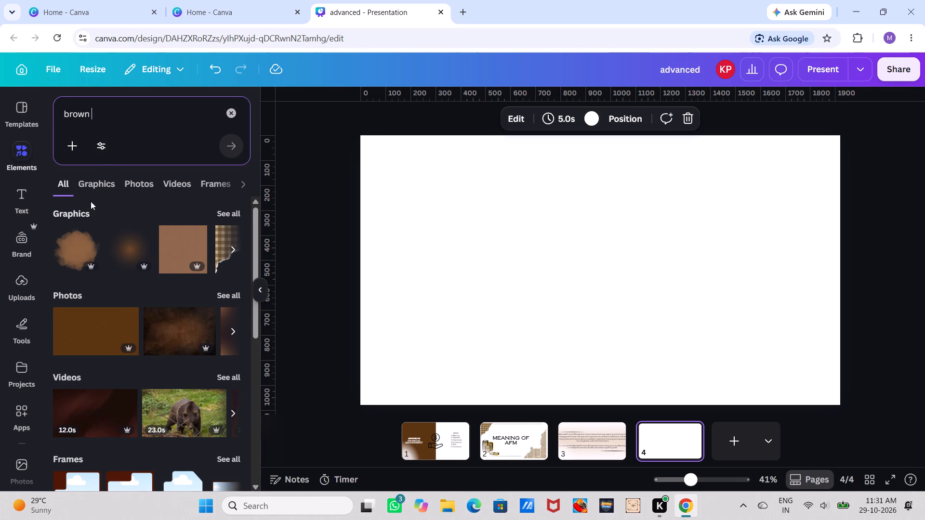
click(102, 181)
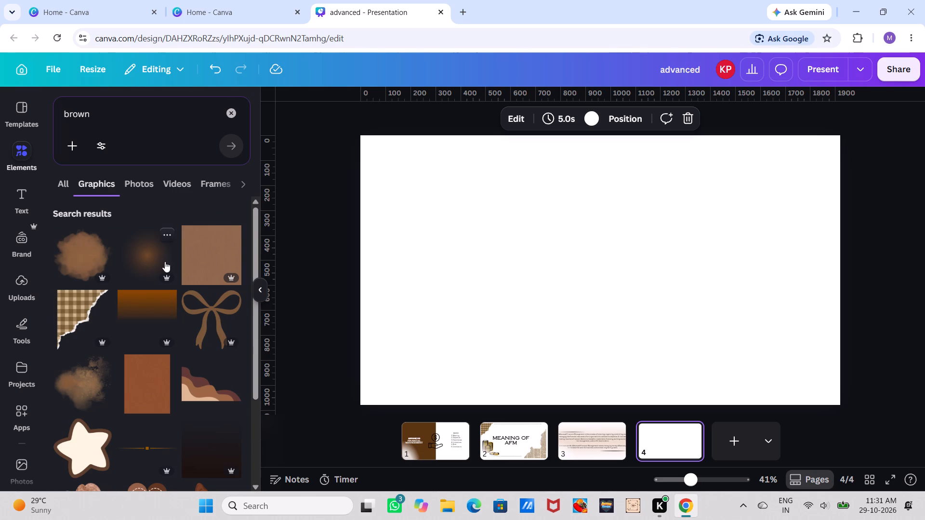
Look through the "brown" graphics and photo results for a decoration that suits the blank fourth slide.
triple_click(256, 485)
click(256, 485)
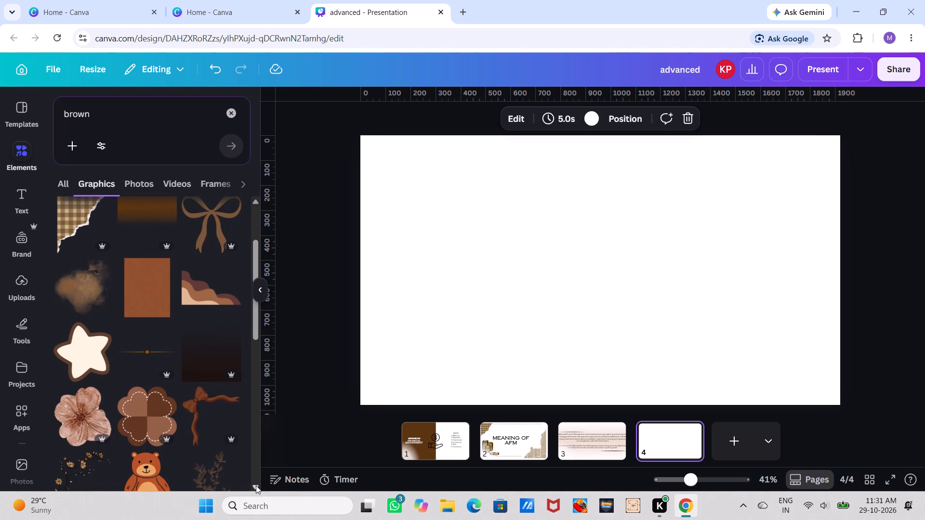
triple_click(256, 485)
click(256, 485)
triple_click(256, 485)
triple_click(256, 485)
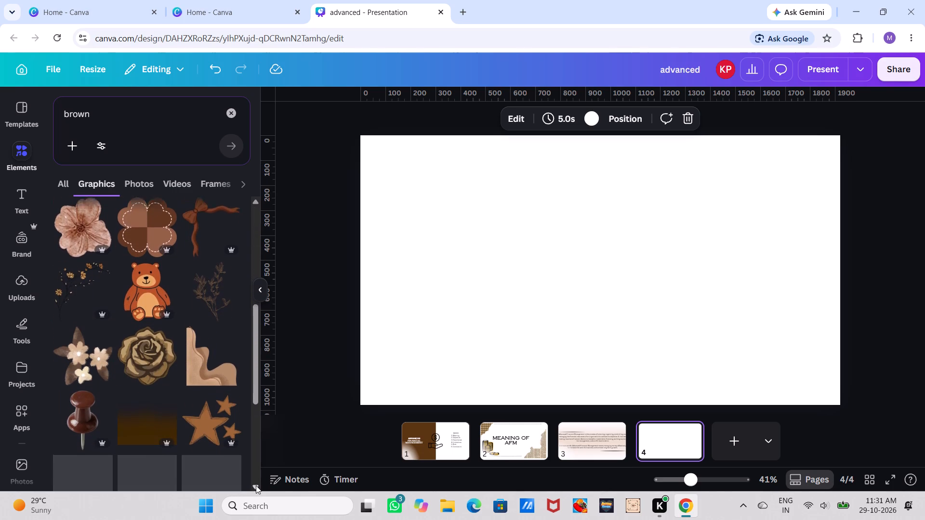
triple_click(256, 485)
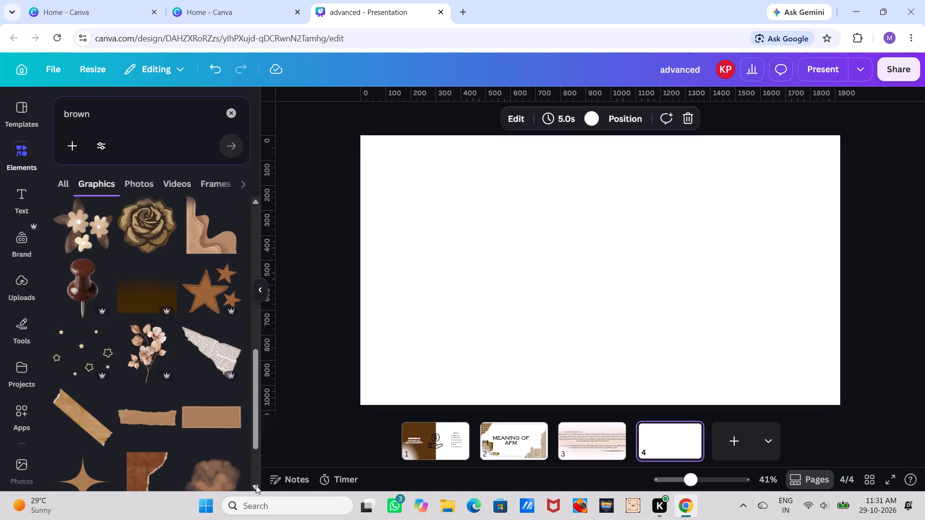
triple_click(256, 485)
triple_click(256, 485)
triple_click(256, 485)
double_click(256, 485)
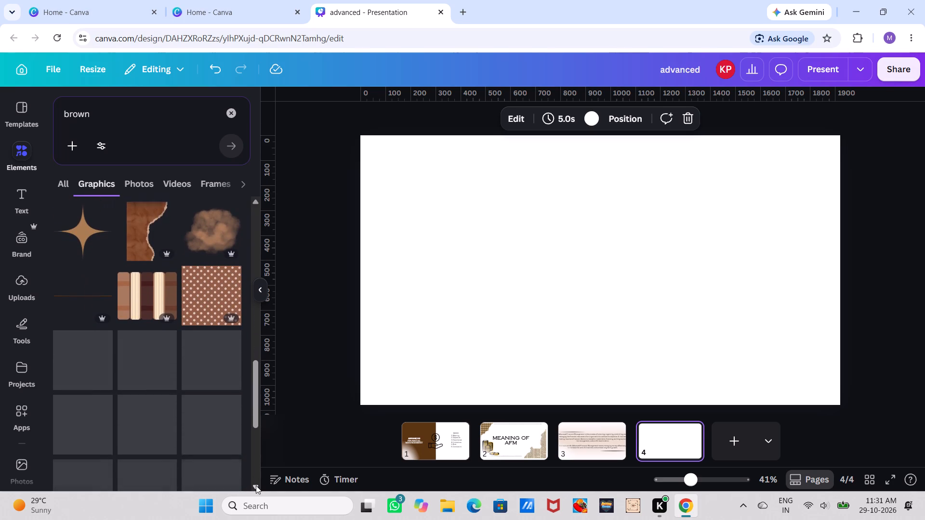
double_click(256, 485)
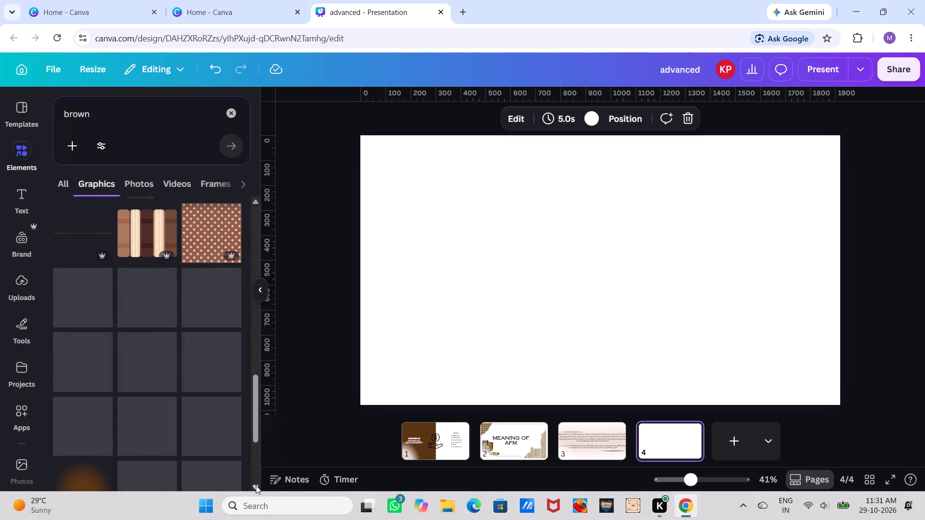
triple_click(256, 485)
click(256, 485)
drag(256, 485, 247, 468)
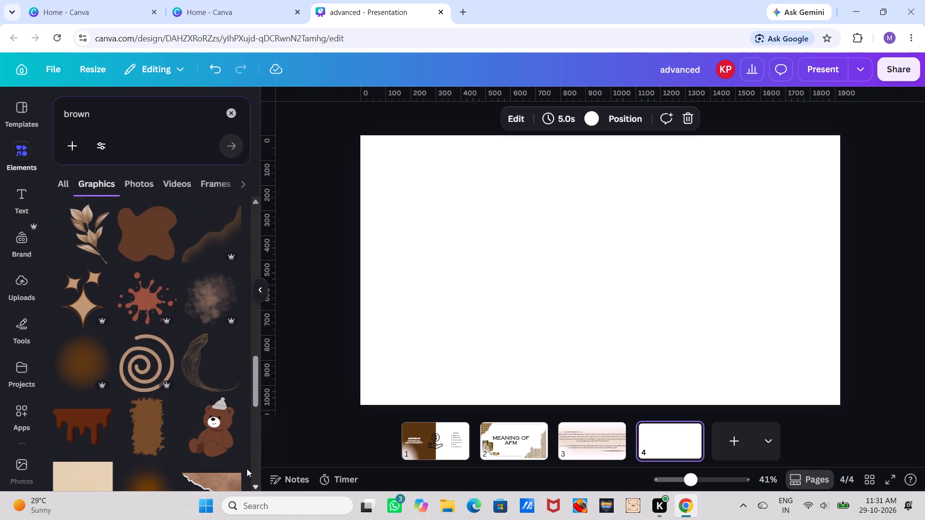
drag(247, 468, 161, 262)
click(142, 175)
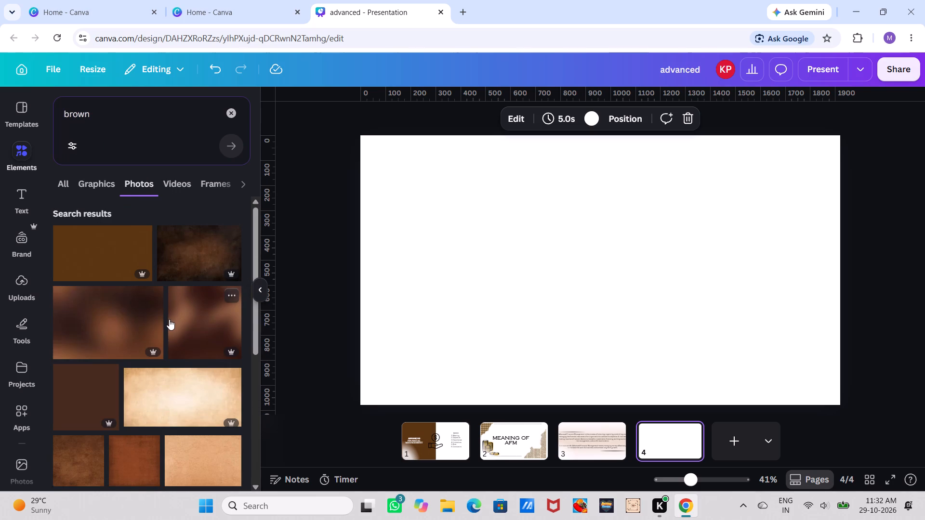
click(59, 173)
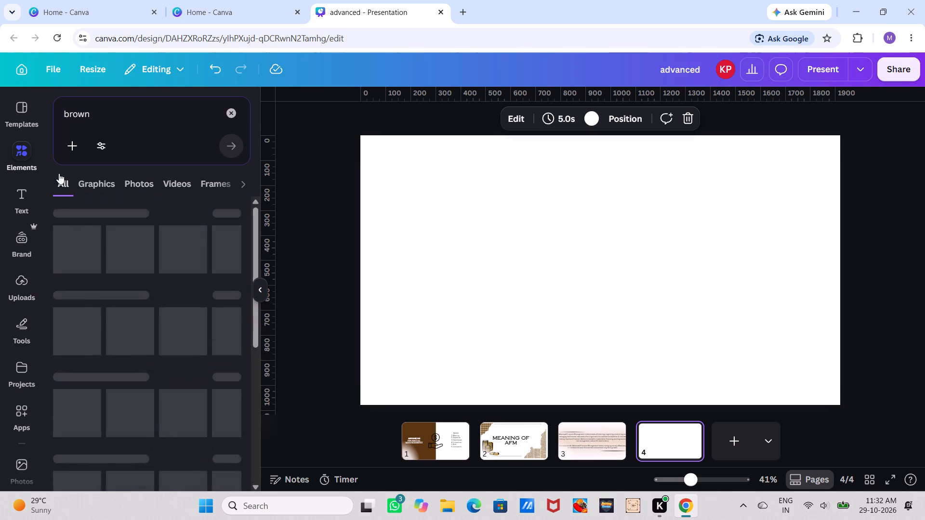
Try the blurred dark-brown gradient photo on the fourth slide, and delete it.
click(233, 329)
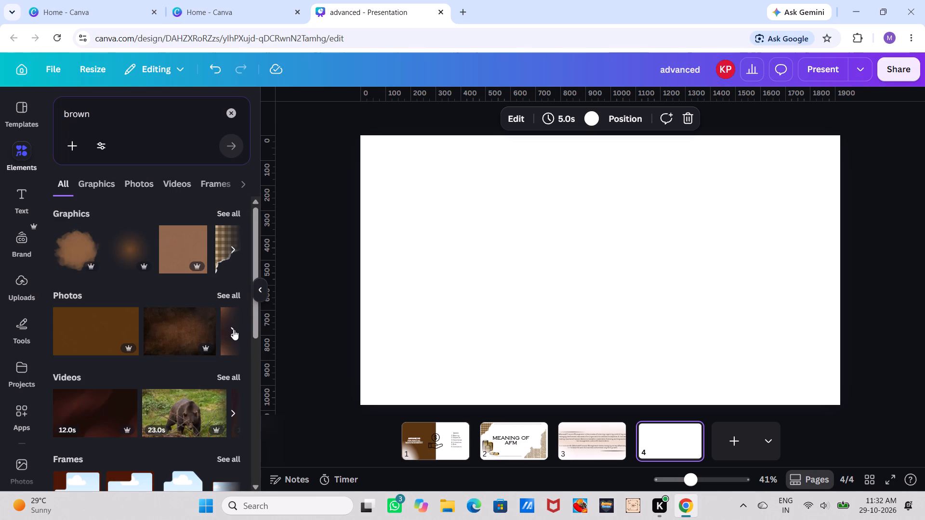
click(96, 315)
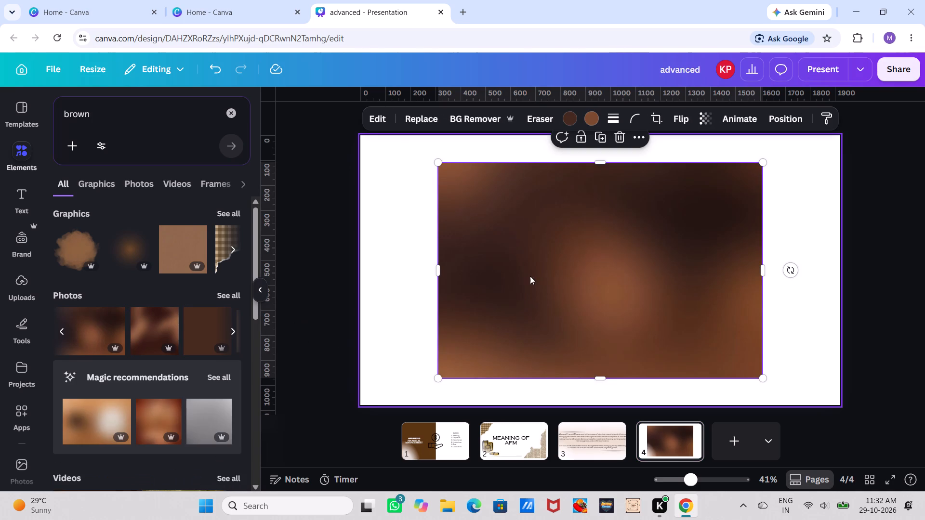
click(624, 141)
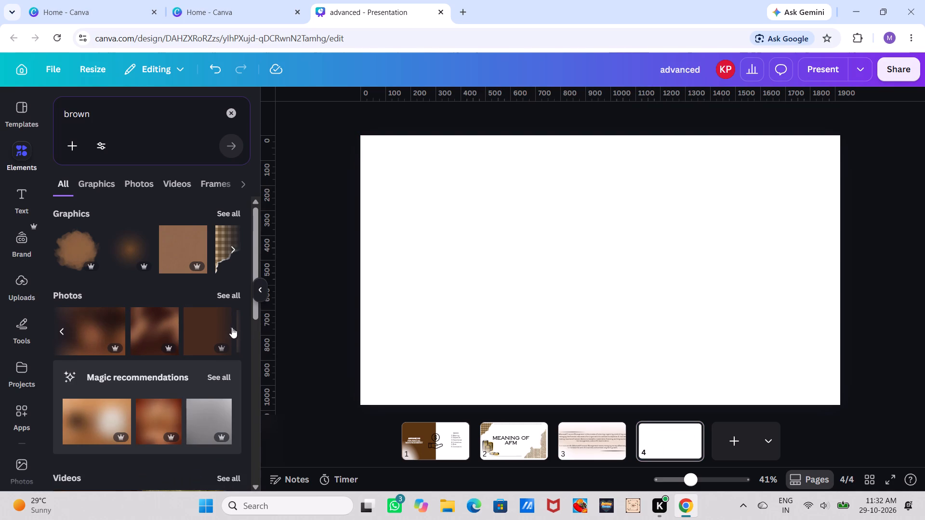
Examine more of the "brown" results across photos, videos, frames and graphics for a suitable slide design.
click(229, 326)
click(229, 326)
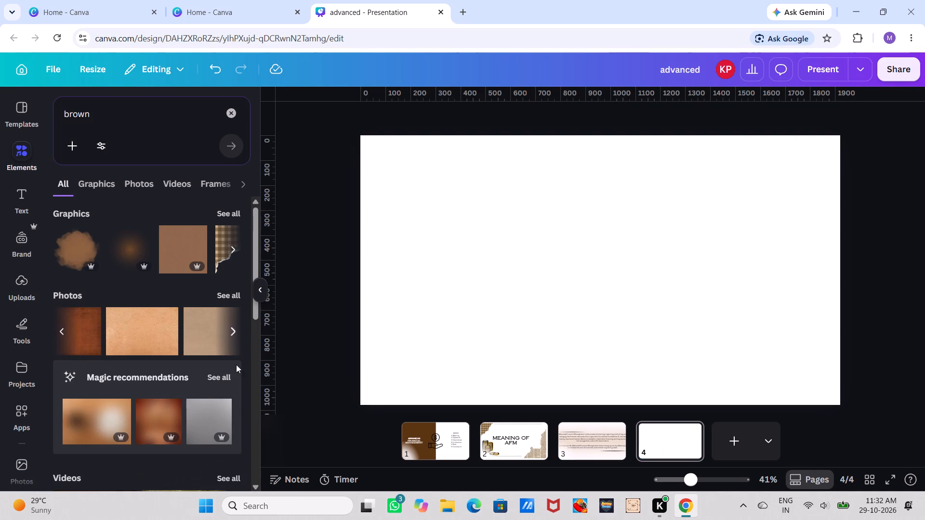
triple_click(251, 487)
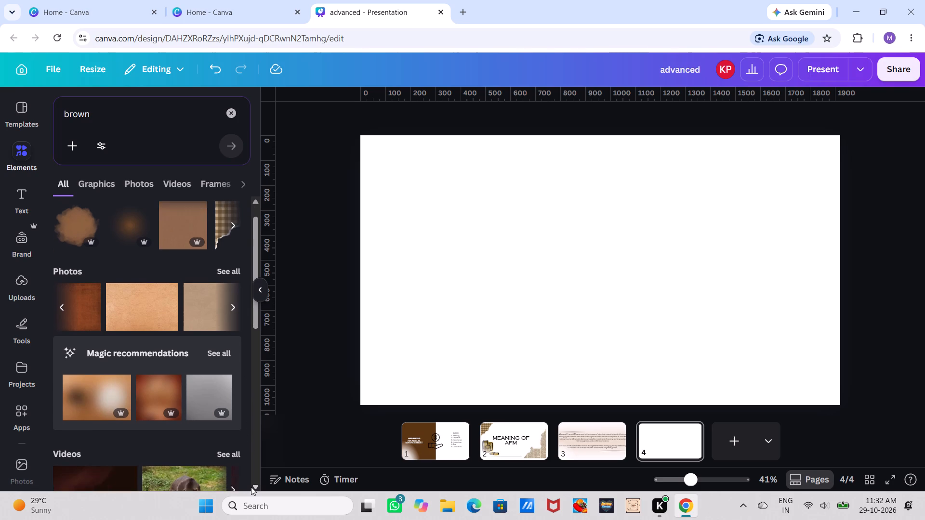
triple_click(251, 487)
click(251, 487)
drag(251, 487, 247, 371)
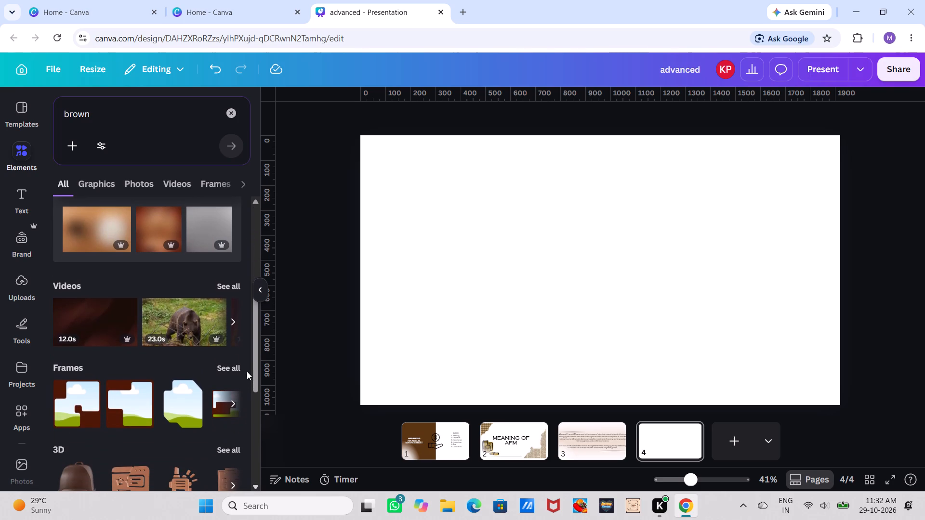
drag(247, 371, 251, 337)
drag(251, 337, 253, 347)
click(253, 347)
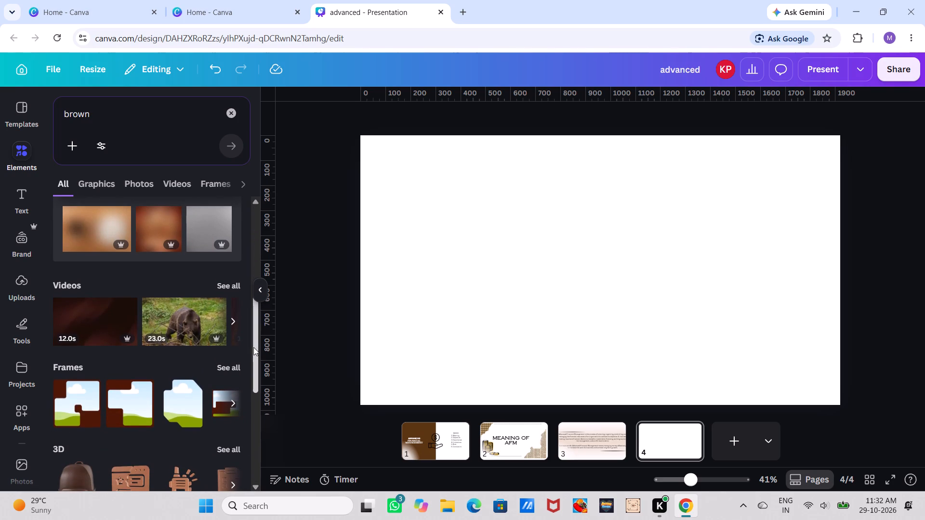
drag(253, 347, 251, 313)
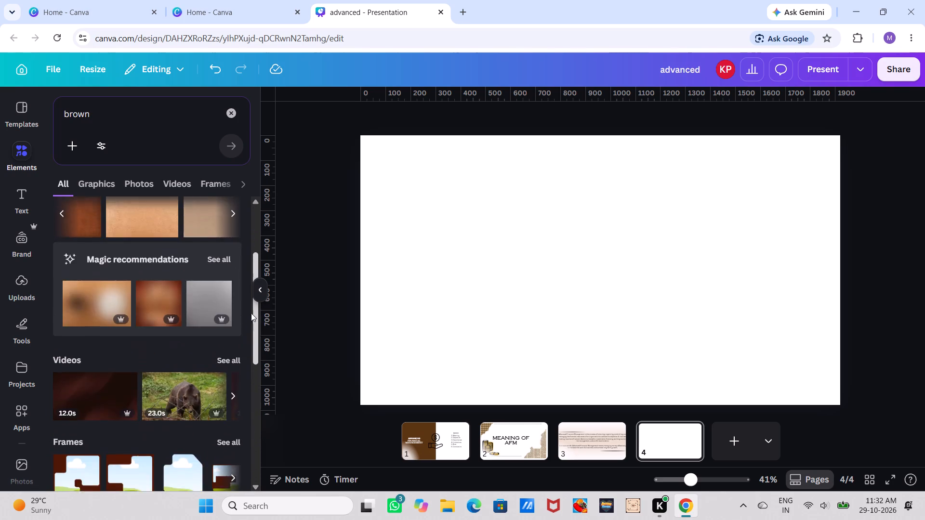
drag(251, 313, 257, 192)
click(237, 249)
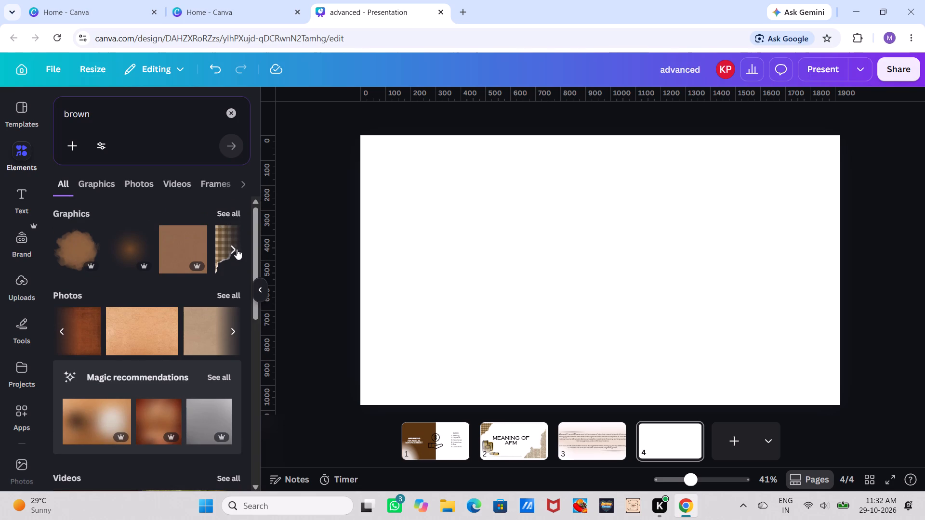
click(237, 249)
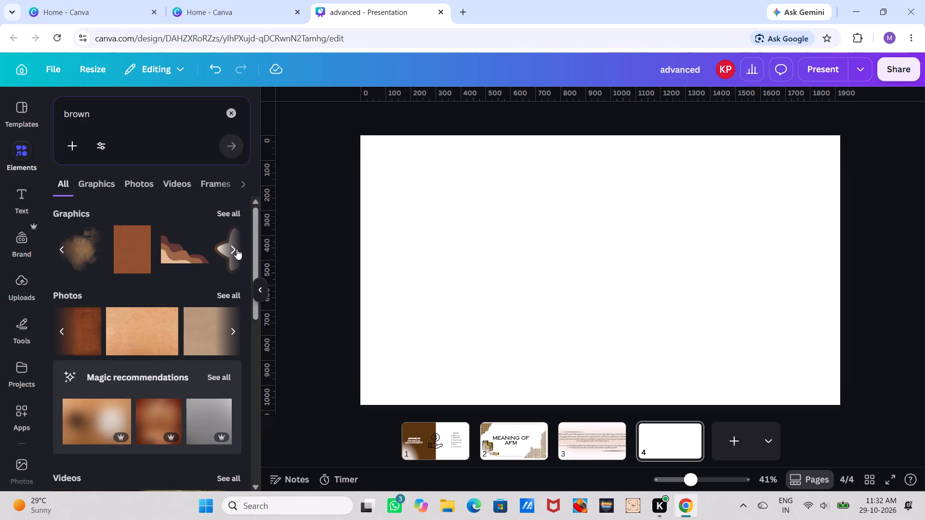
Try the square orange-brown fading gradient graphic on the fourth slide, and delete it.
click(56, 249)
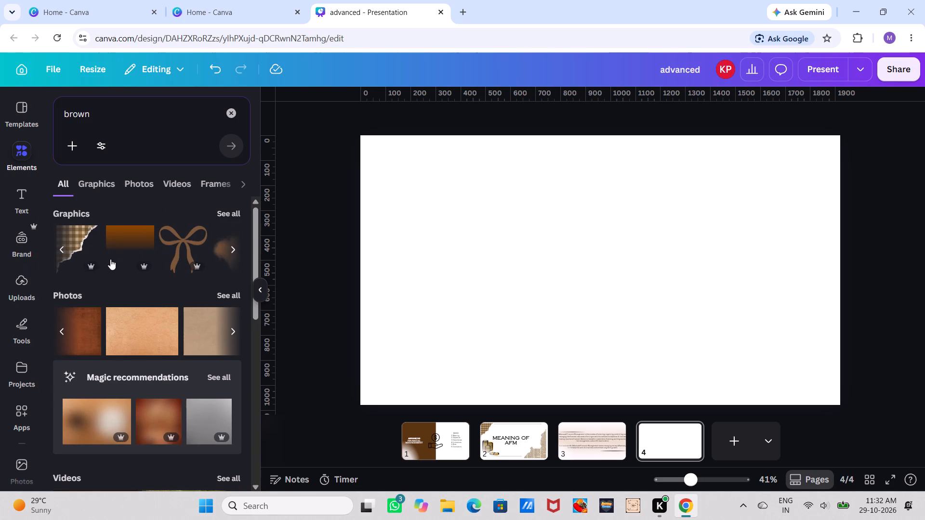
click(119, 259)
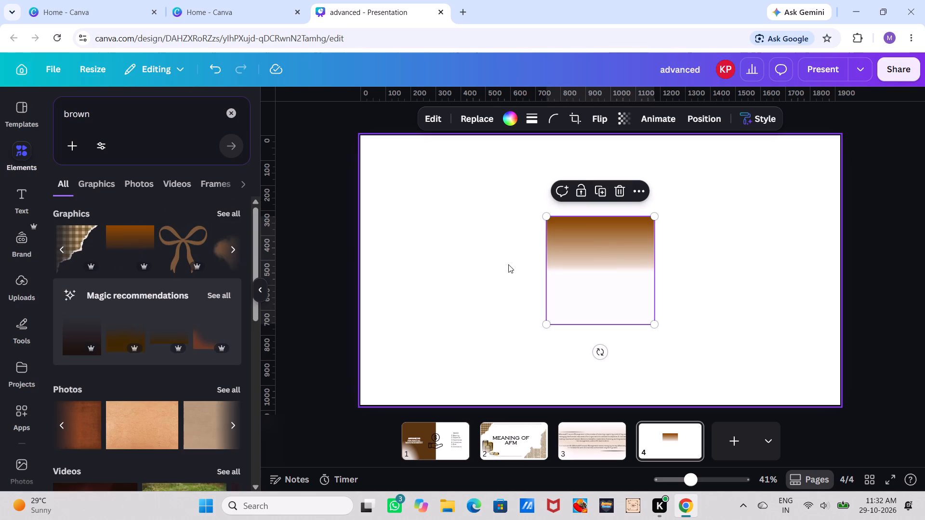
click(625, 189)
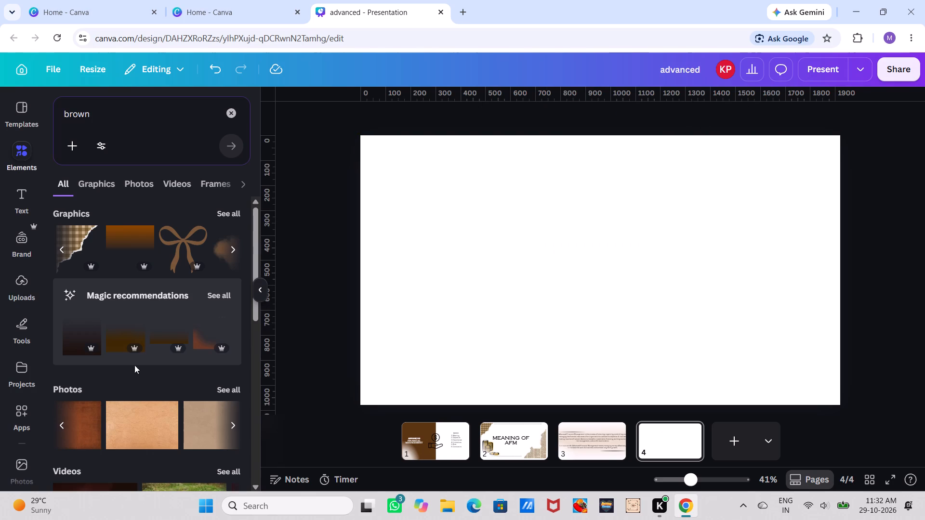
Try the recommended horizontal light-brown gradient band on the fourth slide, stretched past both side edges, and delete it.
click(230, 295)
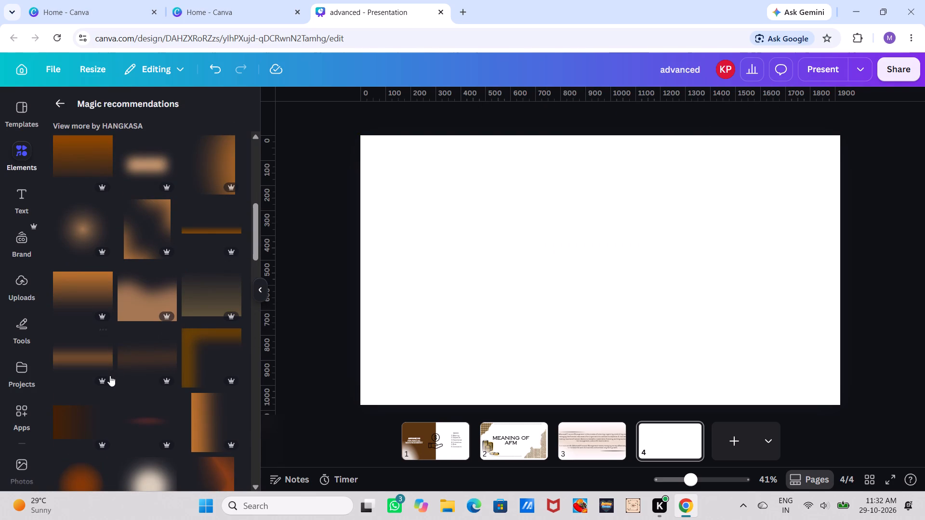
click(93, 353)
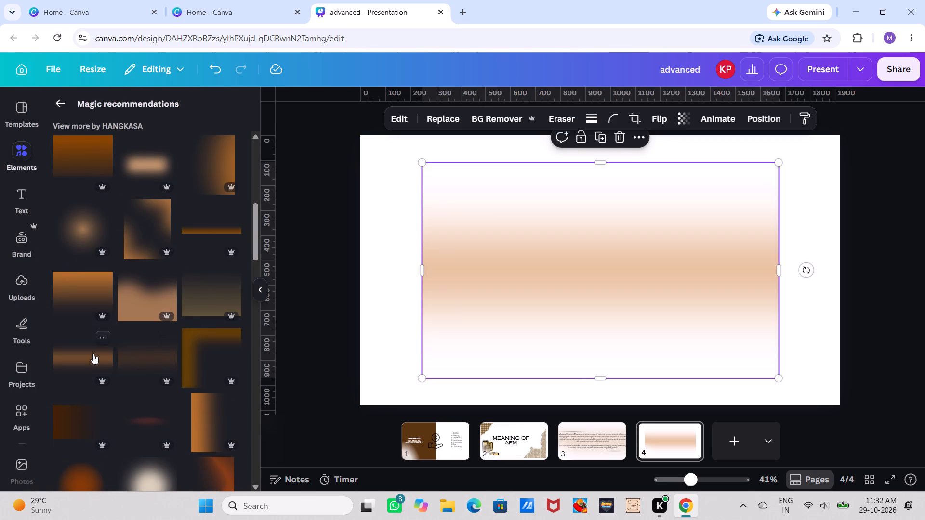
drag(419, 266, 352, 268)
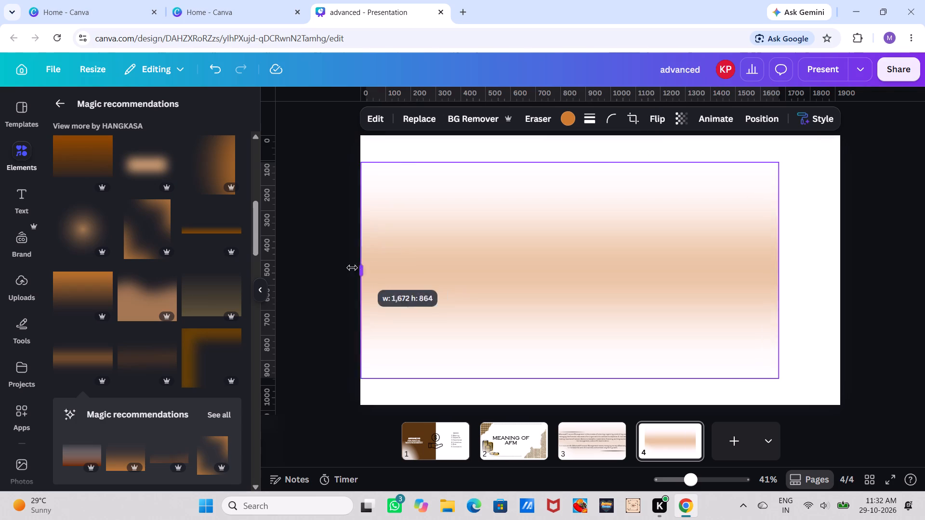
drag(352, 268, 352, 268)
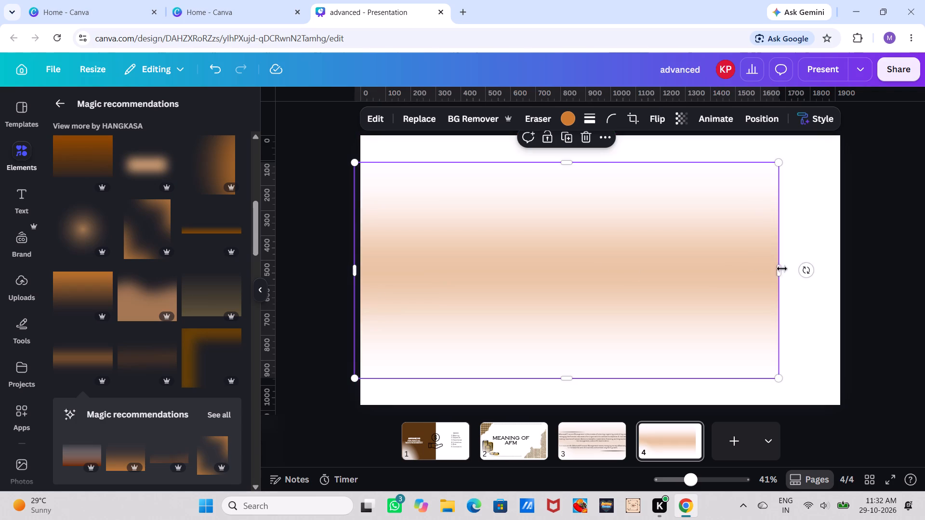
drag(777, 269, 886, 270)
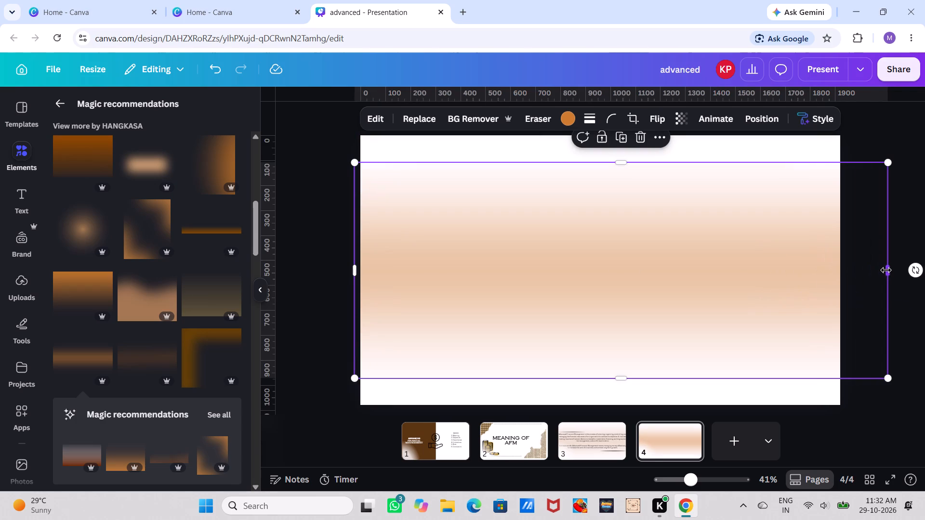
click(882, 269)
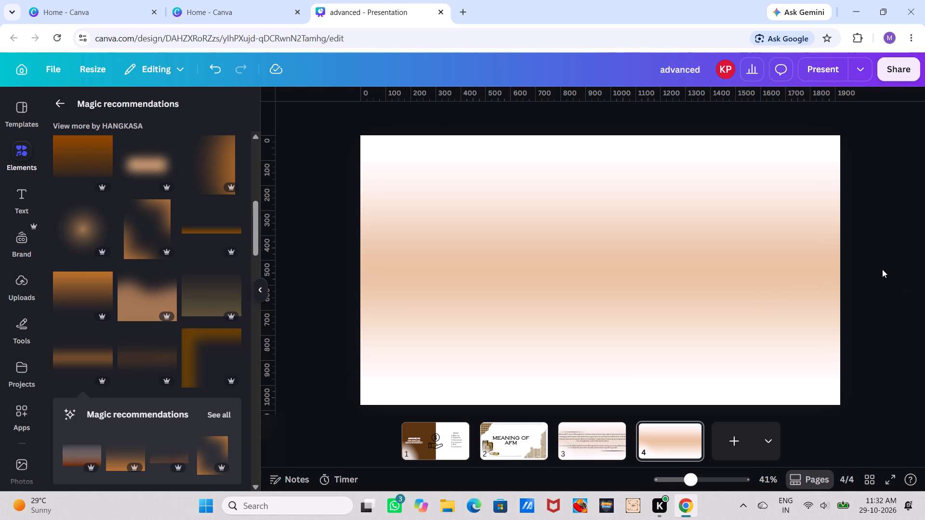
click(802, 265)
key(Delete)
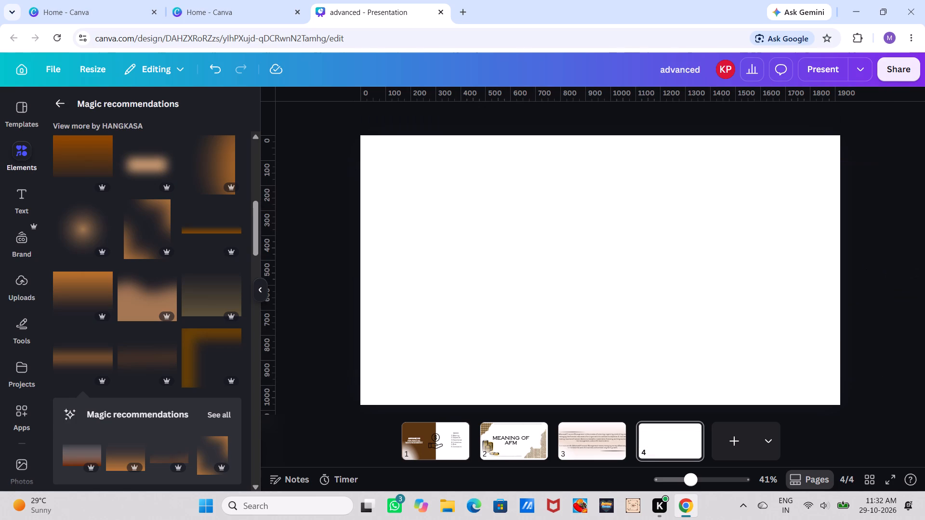
Add the recently used "Golden Hour" font combination to the blank fourth slide.
click(5, 201)
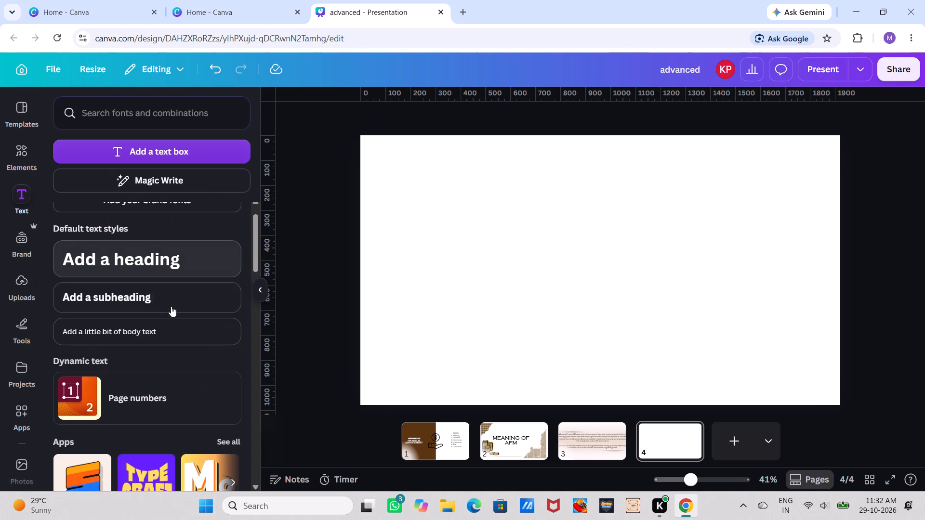
drag(254, 262, 254, 291)
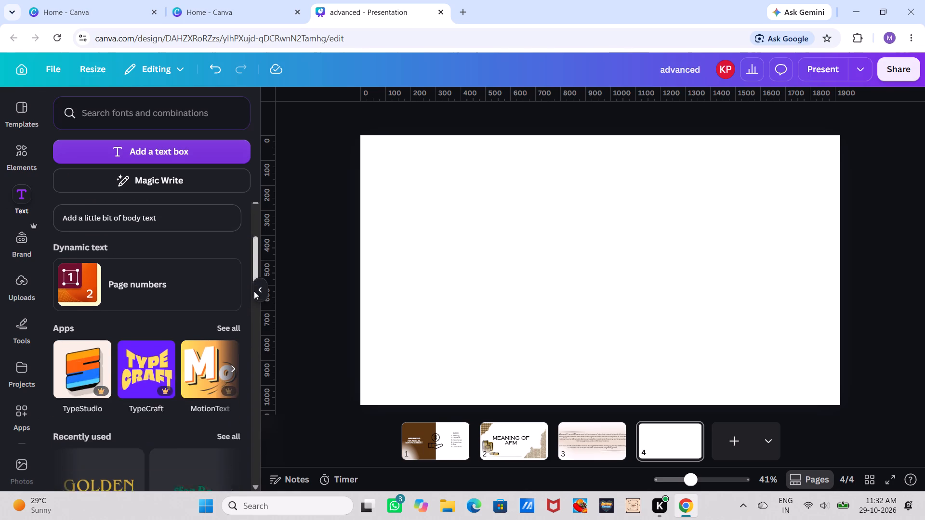
drag(254, 291, 259, 328)
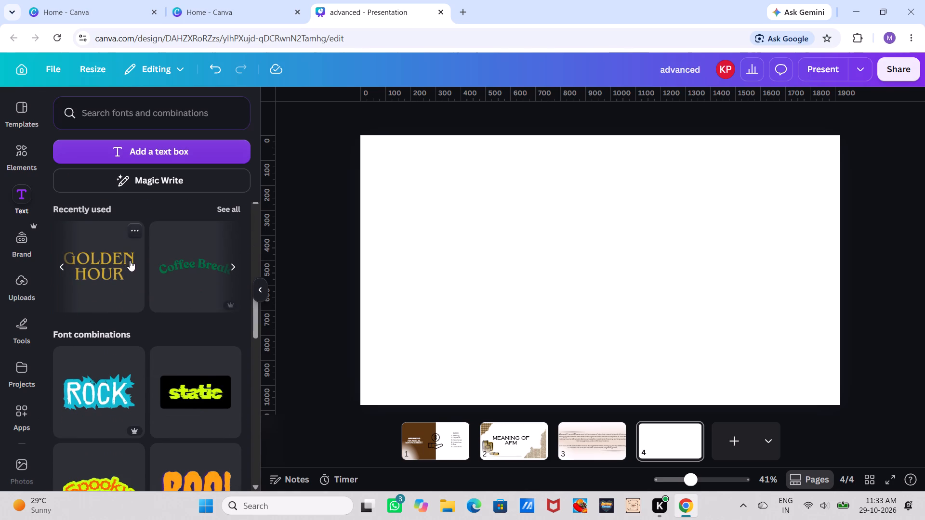
click(130, 260)
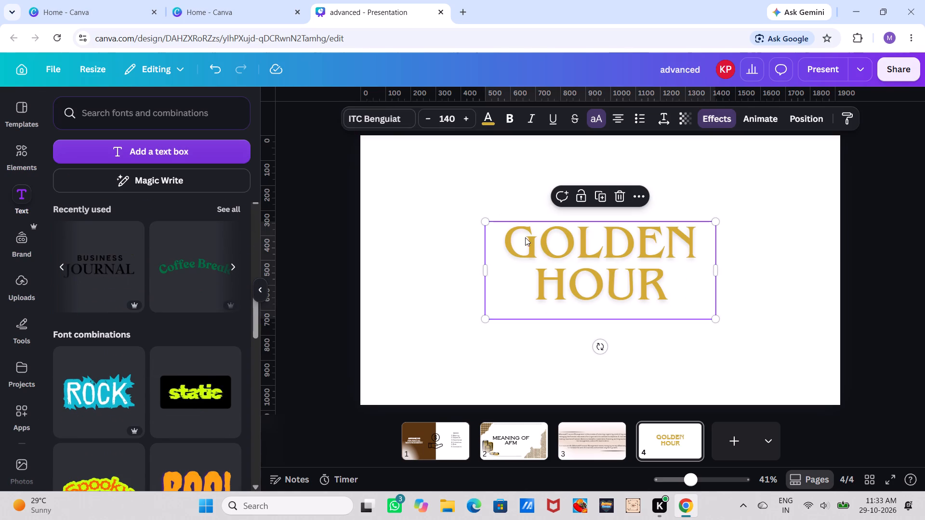
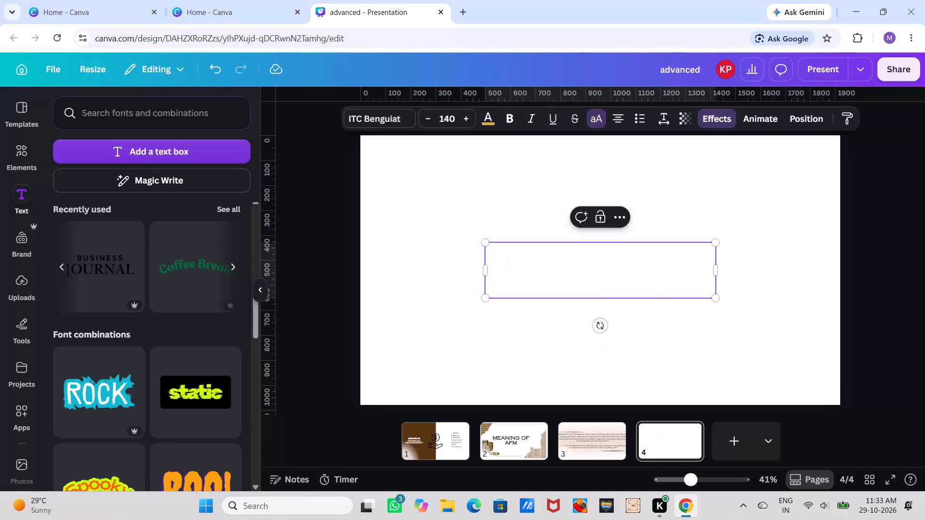
Enter "objective of afm" as the fourth slide's heading and widen its text box until "OBJECTIVE" fits on one line.
text(objective of afm)
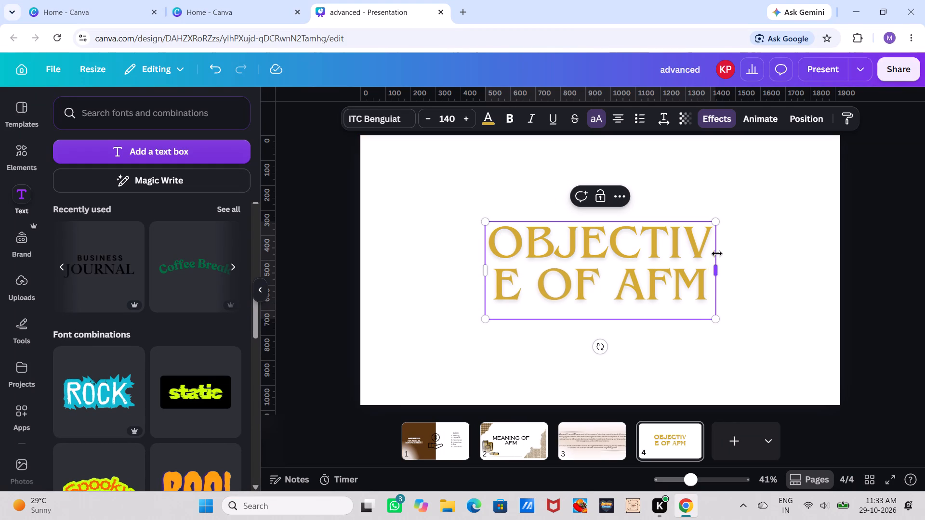
click(716, 267)
drag(716, 267, 746, 266)
Recolour the whole "OBJECTIVE OF AFM" heading black.
double_click(632, 273)
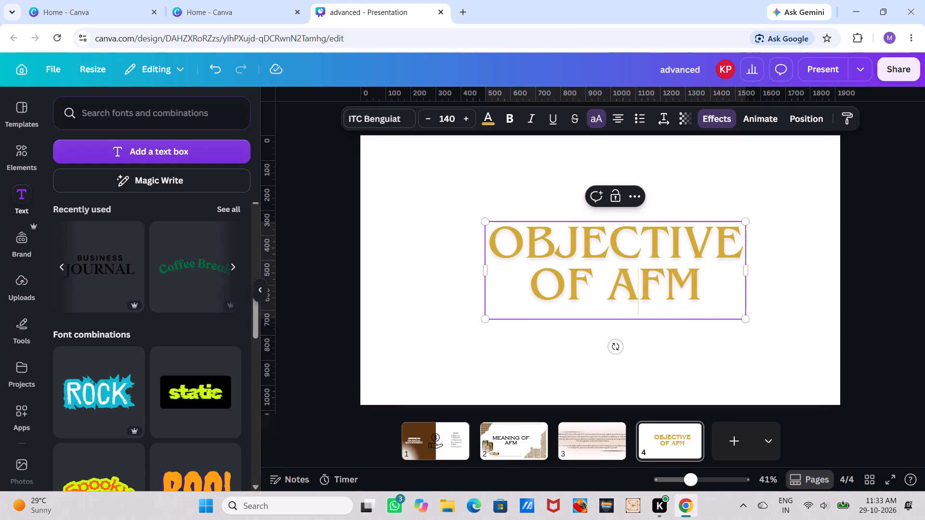
drag(511, 239, 517, 243)
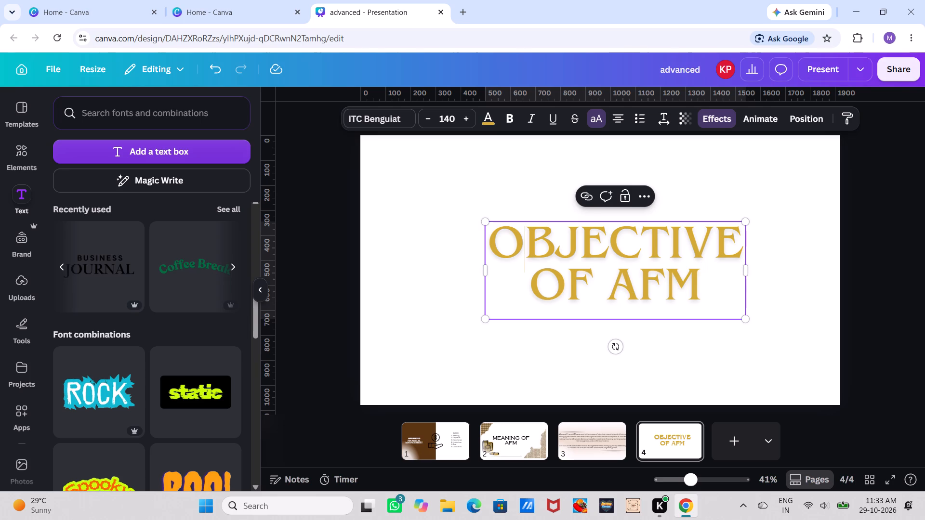
drag(517, 243, 518, 243)
click(518, 243)
drag(518, 243, 667, 287)
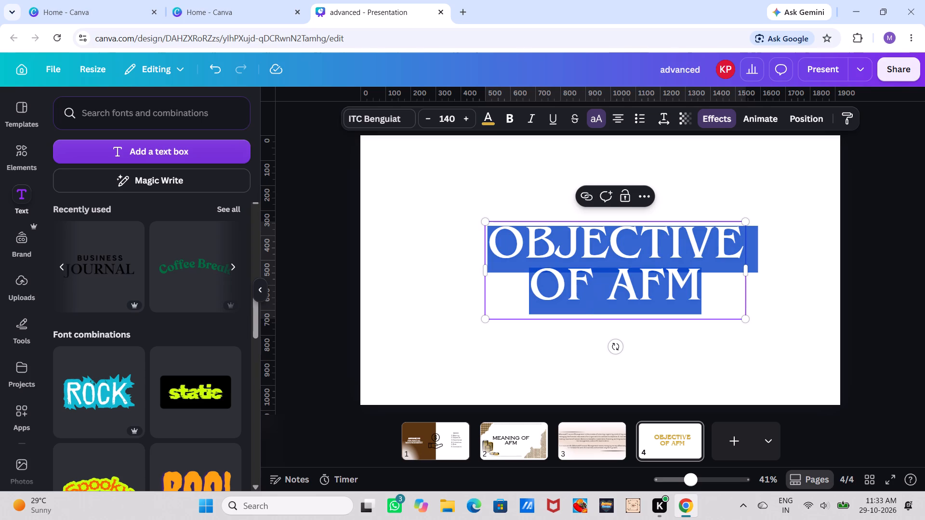
click(486, 123)
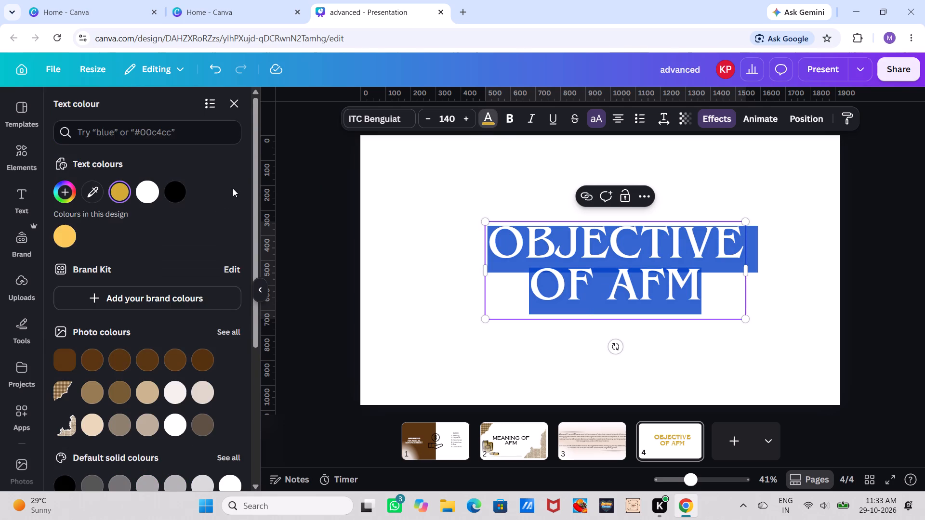
click(170, 192)
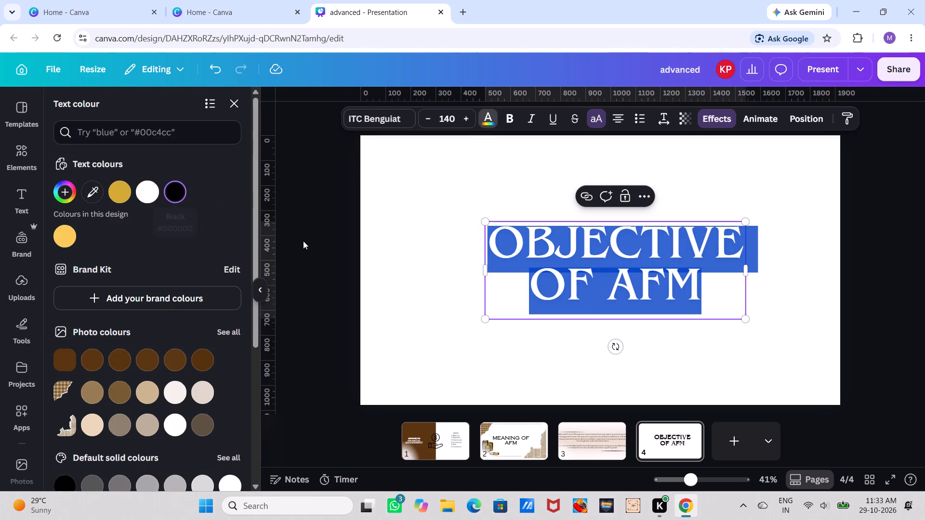
click(304, 241)
click(304, 241)
Shrink the "OBJECTIVE OF AFM" heading to a font size of about 98.7 and centre it on the slide.
click(544, 306)
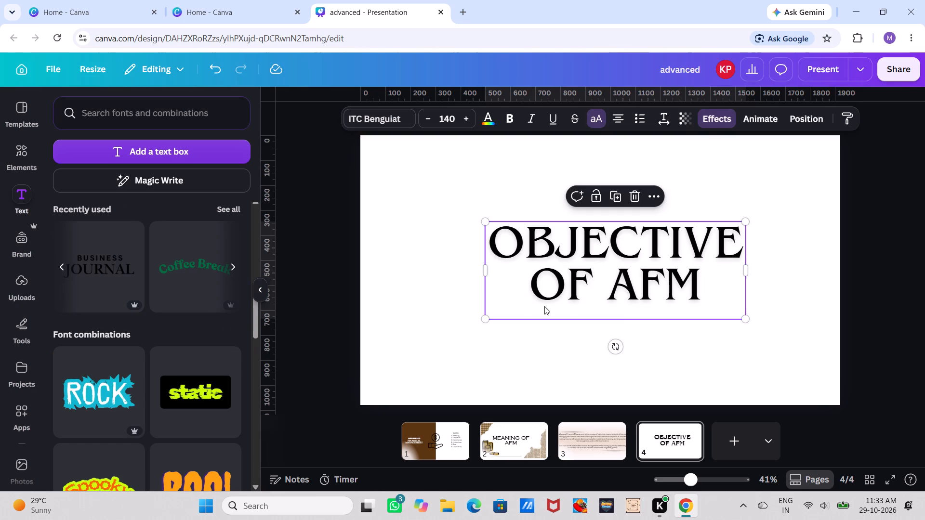
drag(745, 318, 664, 307)
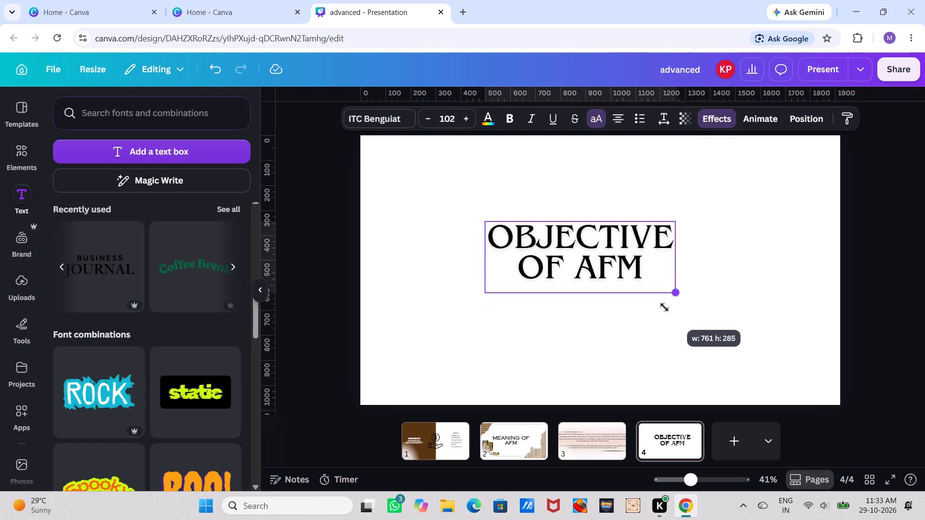
drag(664, 307, 661, 306)
drag(636, 263, 659, 279)
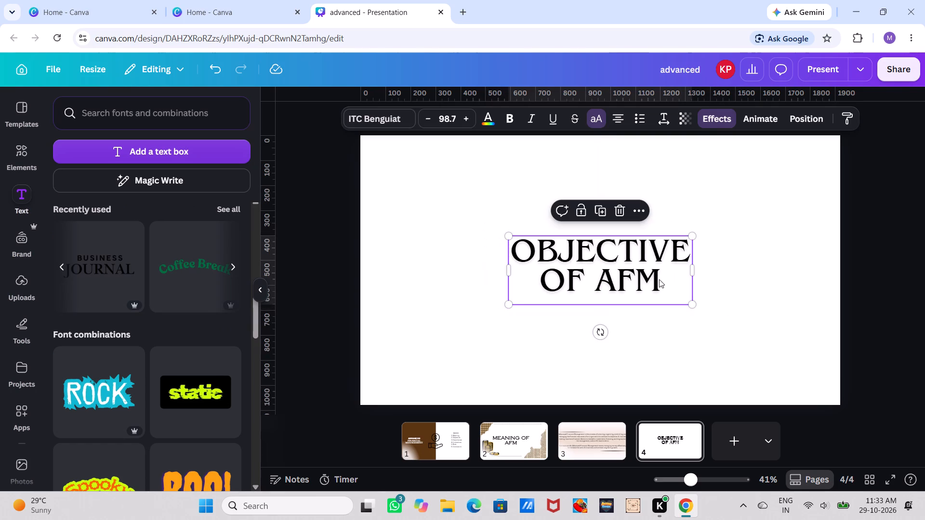
click(325, 284)
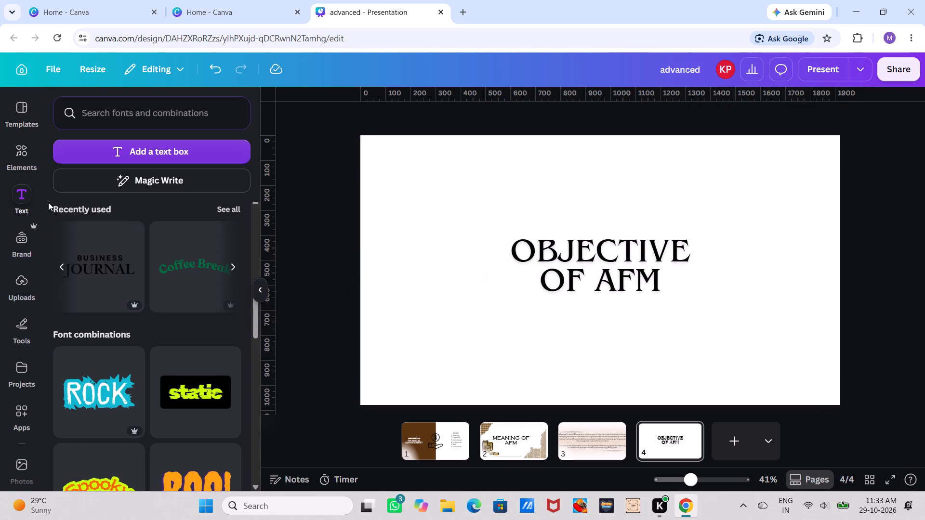
Return to the "brown" element results and examine more of the graphics for a suitable decoration.
click(29, 160)
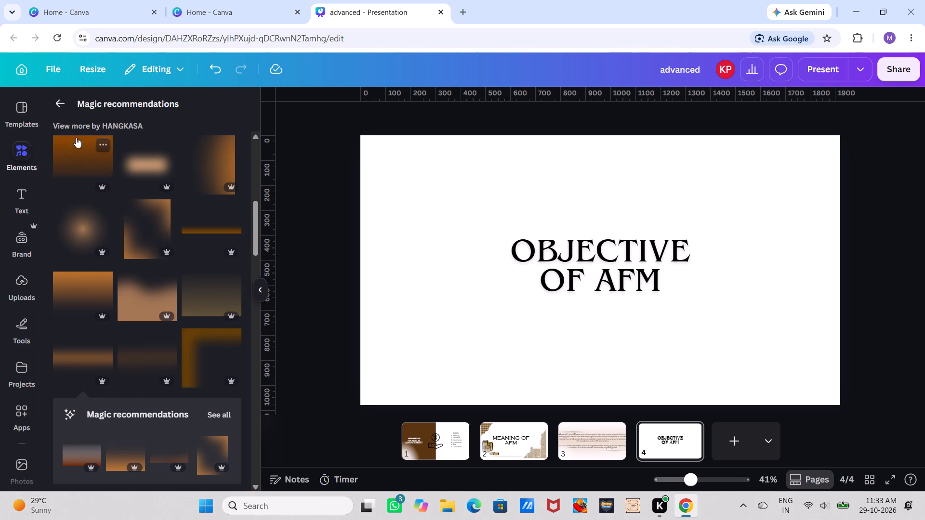
click(57, 107)
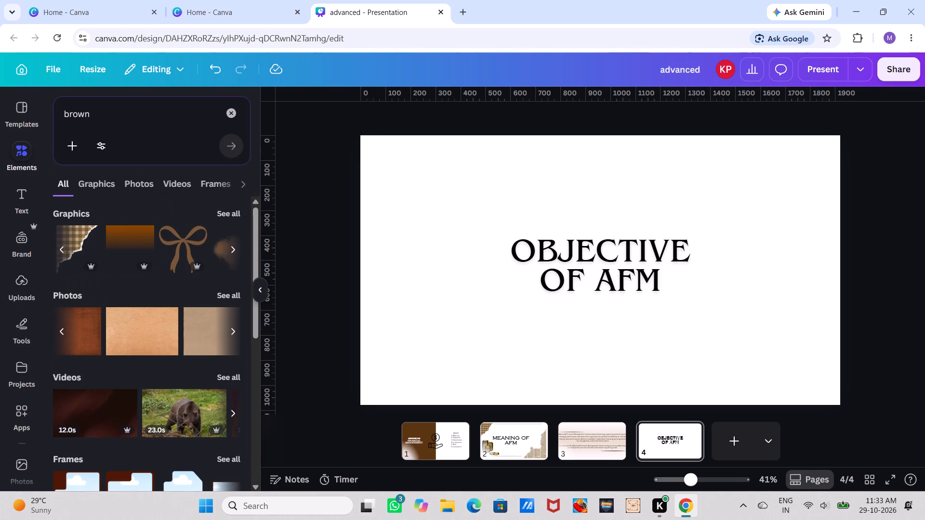
click(236, 251)
click(236, 251)
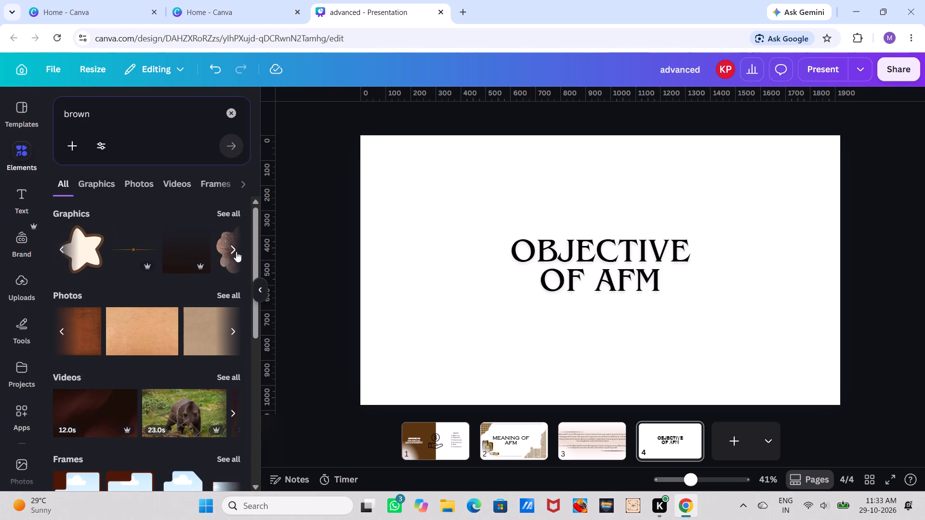
click(236, 251)
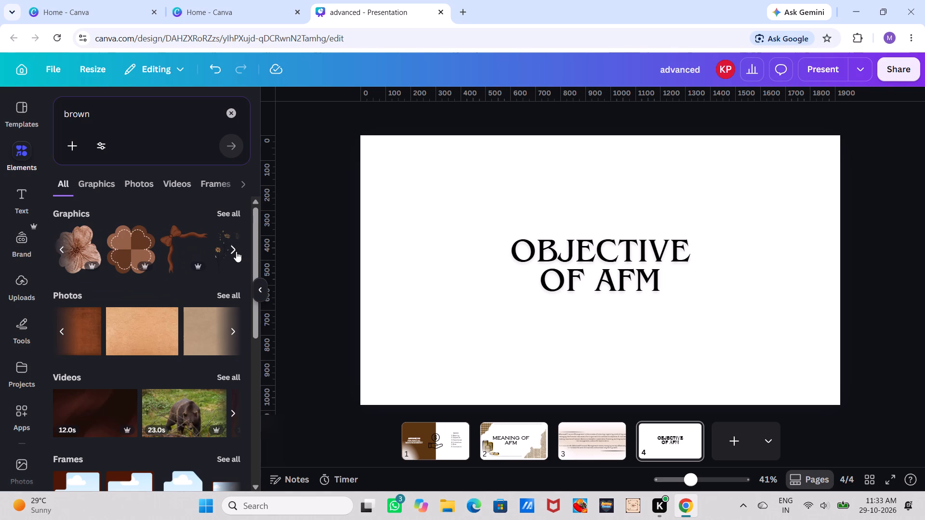
click(236, 251)
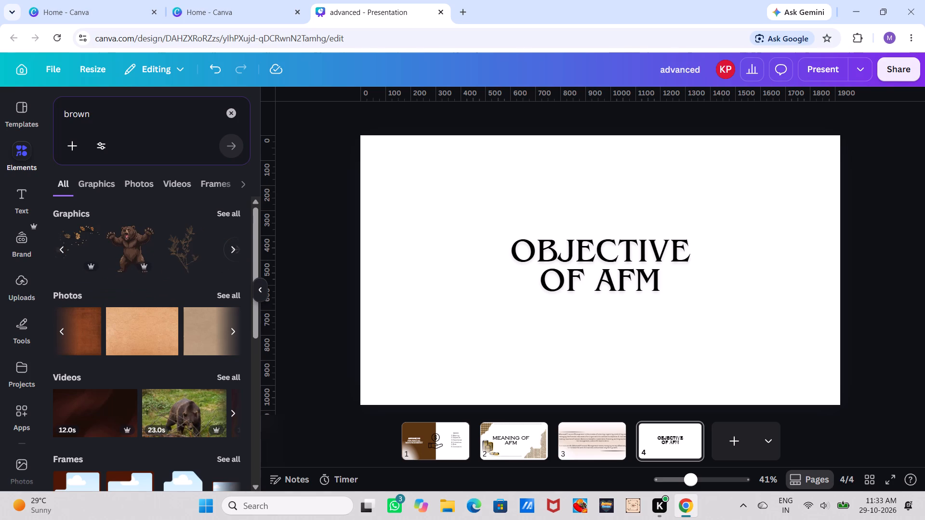
Search the elements library for "goal".
click(150, 108)
key(BackSpace)
key(BackSpace)
key(BackSpace)
key(BackSpace)
key(BackSpace)
key(BackSpace)
key(BackSpace)
key(BackSpace)
key(BackSpace)
key(BackSpace)
key(BackSpace)
key(BackSpace)
key(BackSpace)
key(BackSpace)
key(BackSpace)
key(BackSpace)
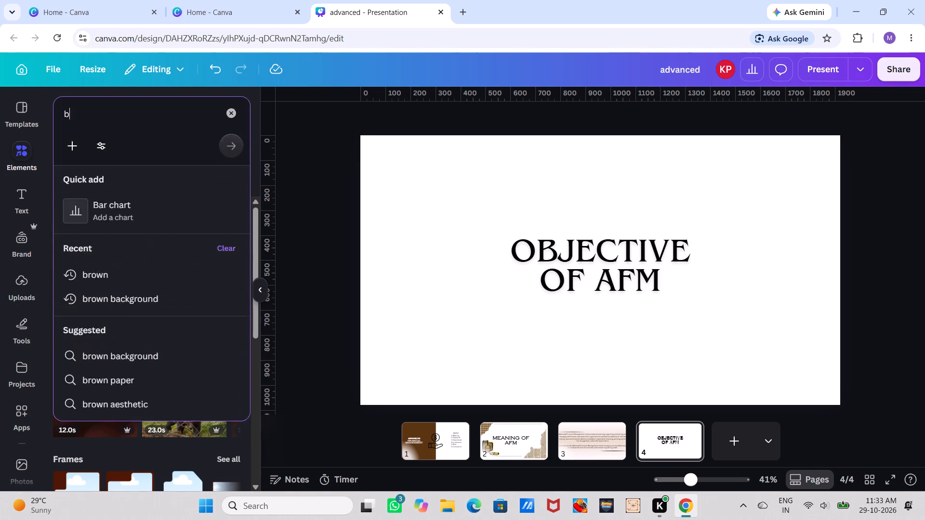
key(BackSpace)
text(goal)
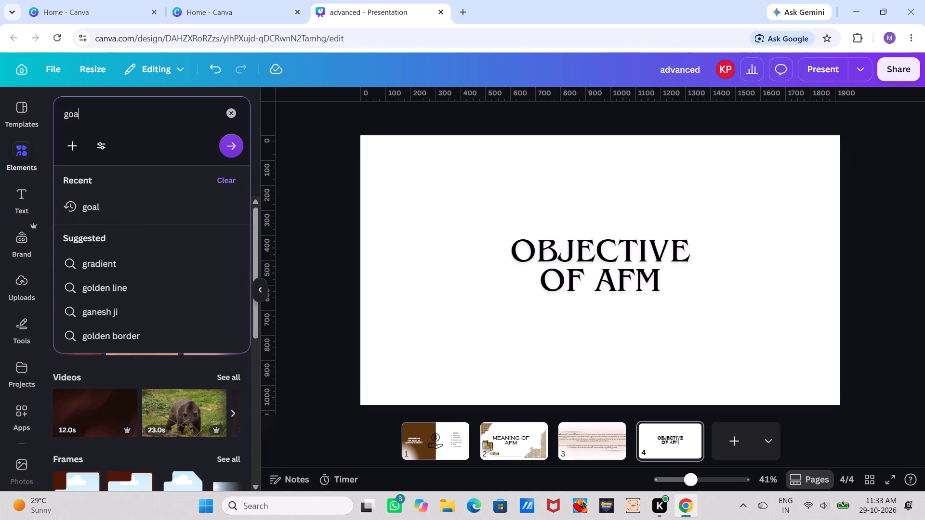
key(Return)
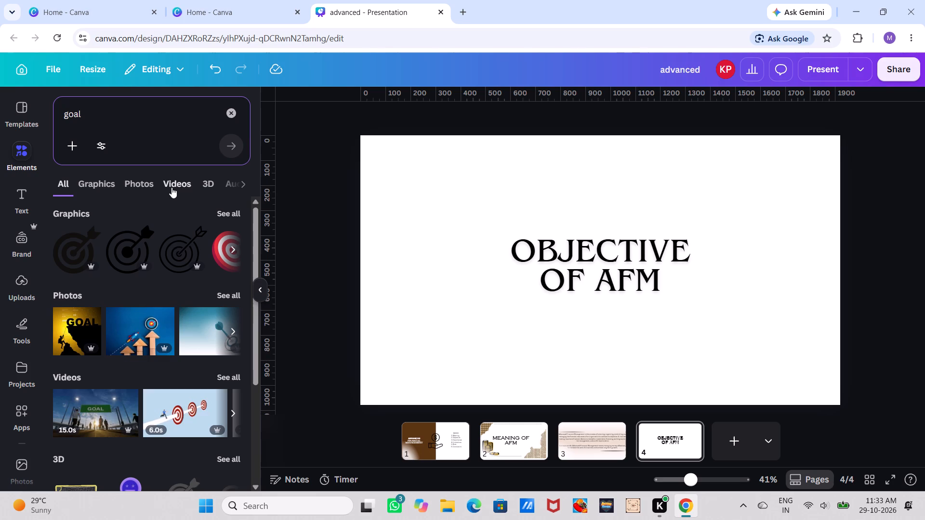
Look through the "goal" photos and add the one of silhouetted graduates raising their caps to the fourth slide.
click(135, 303)
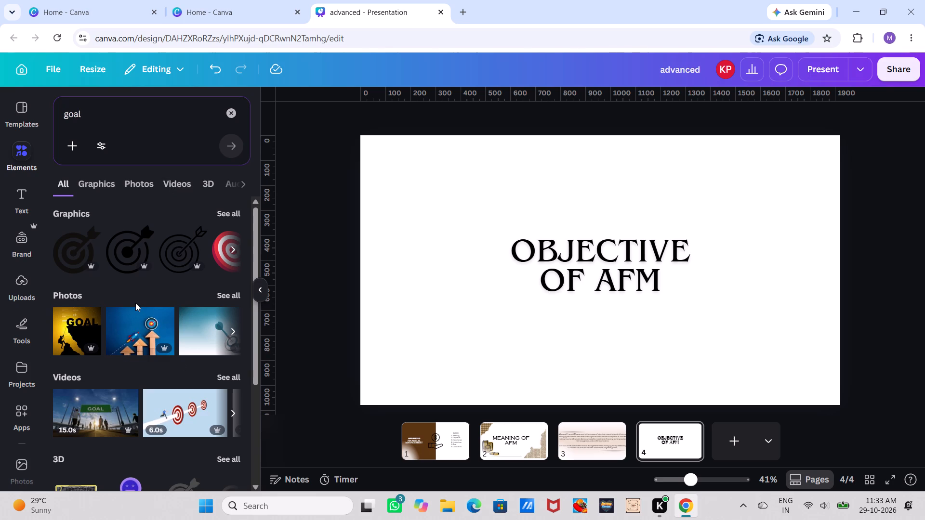
click(233, 331)
click(233, 331)
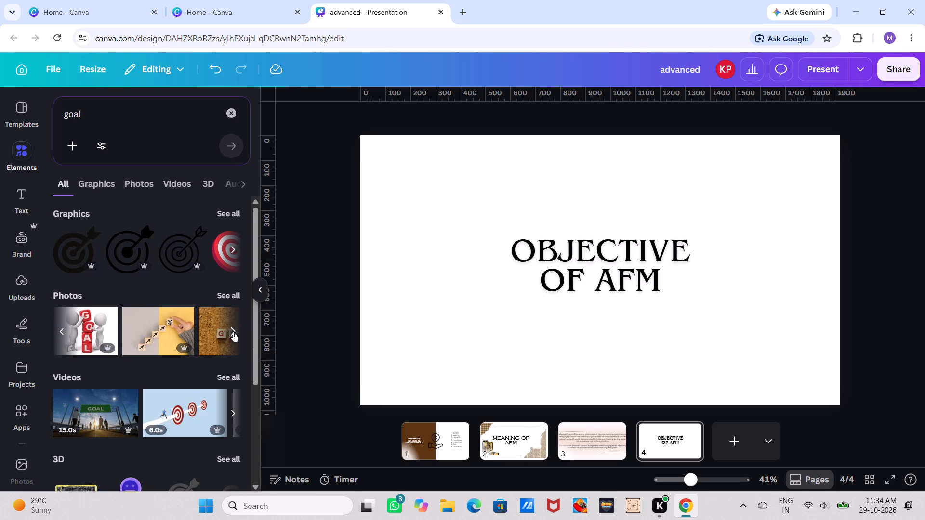
click(233, 331)
click(233, 331)
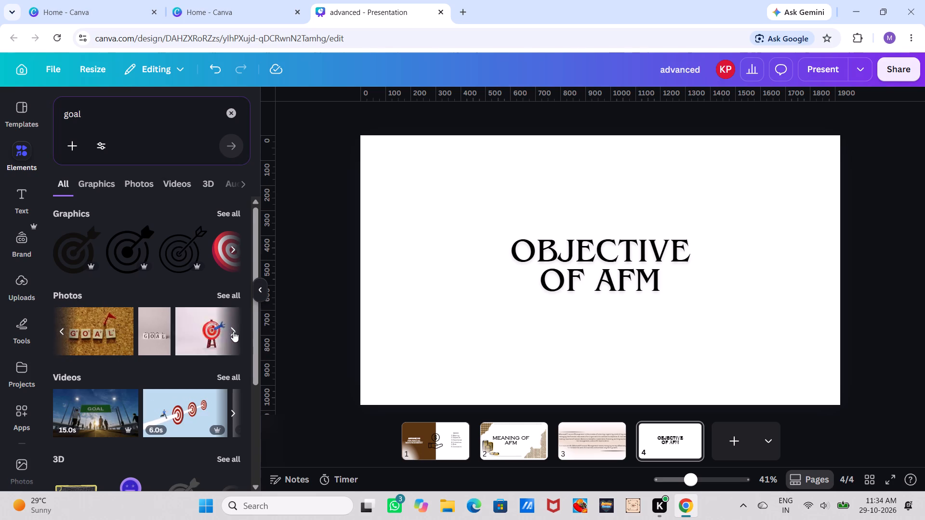
click(233, 331)
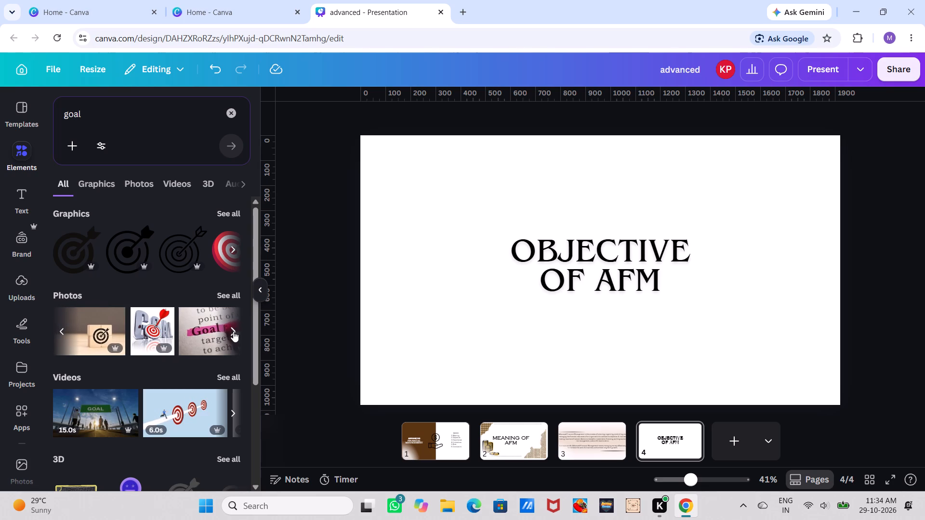
click(62, 334)
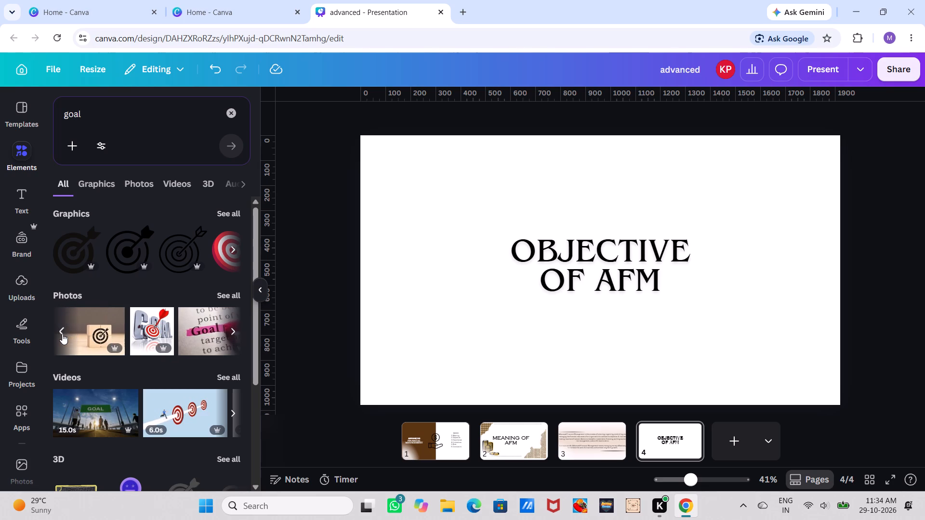
click(120, 337)
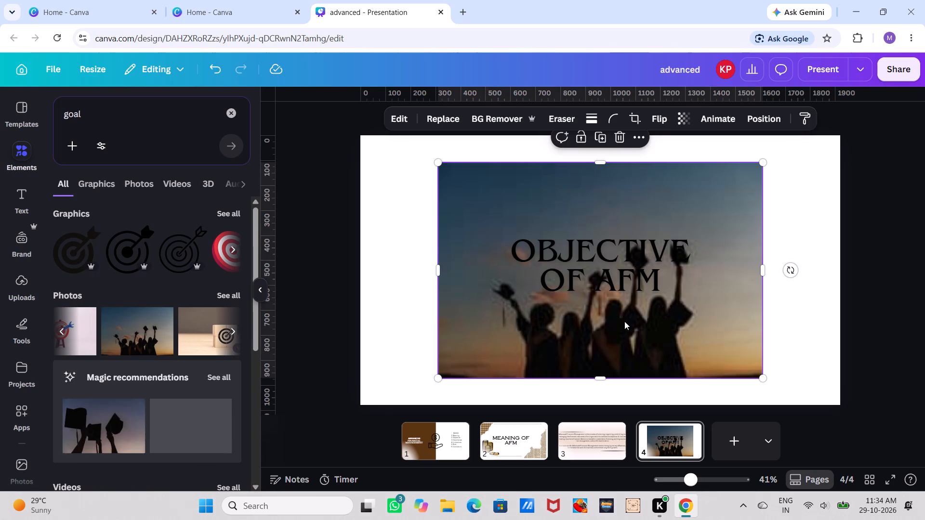
Move the "OBJECTIVE OF AFM" heading up into the sky area of the photo, above the graduates' caps.
drag(623, 286, 617, 241)
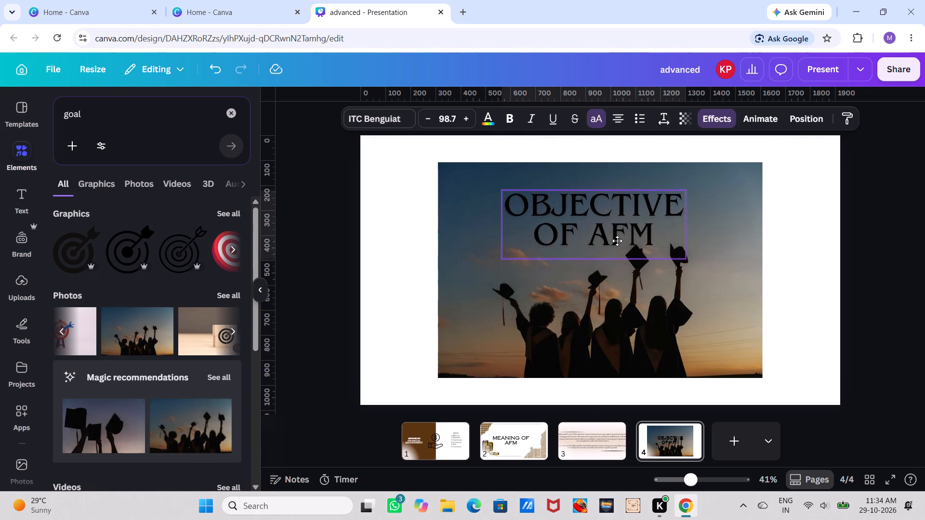
drag(617, 241, 615, 232)
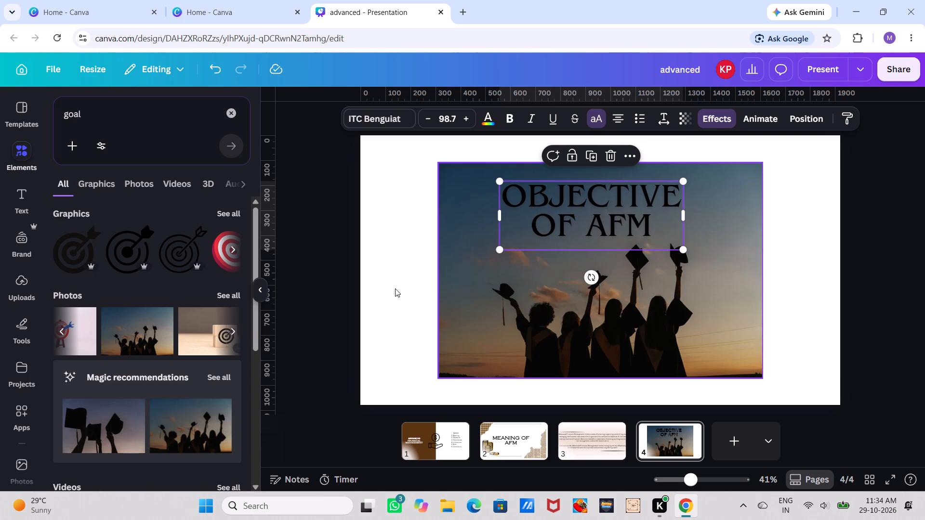
click(328, 328)
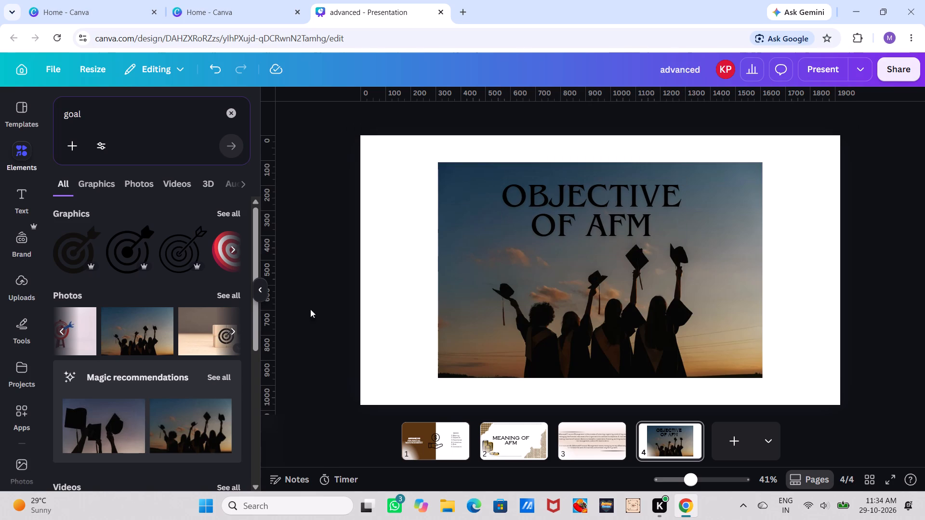
Search the elements library for "brown".
click(119, 121)
key(BackSpace)
key(BackSpace)
key(BackSpace)
key(BackSpace)
key(BackSpace)
key(BackSpace)
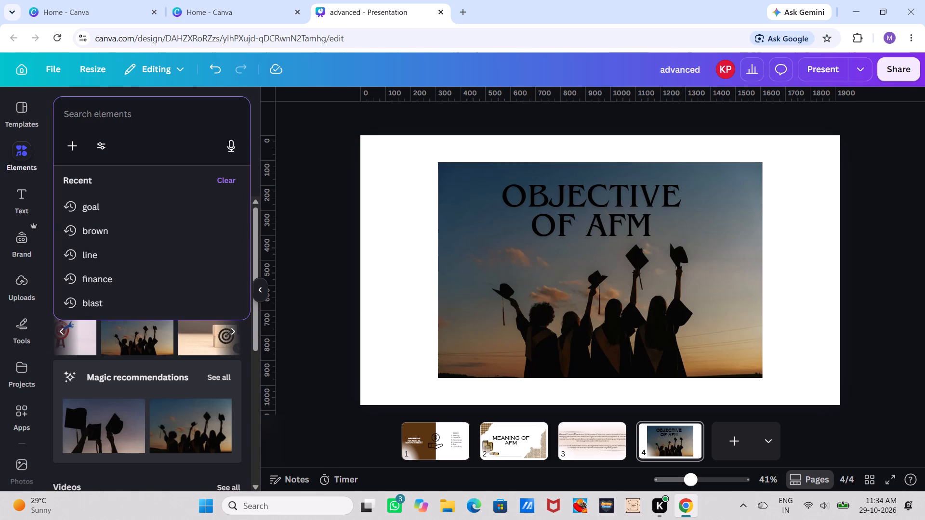
key(g)
key(BackSpace)
text(brown)
key(Return)
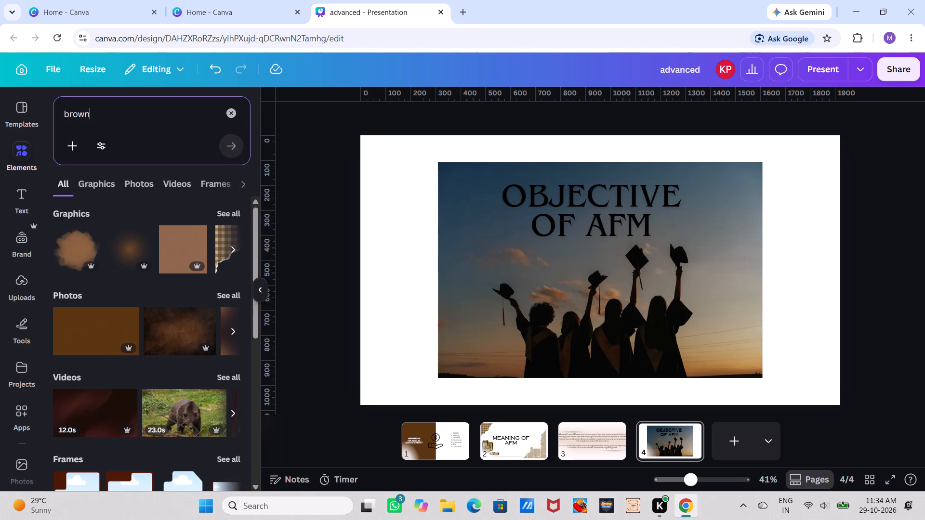
Add the brown watercolour blotch graphic and place it over the slide's lower-left corner, partly off the slide.
click(98, 259)
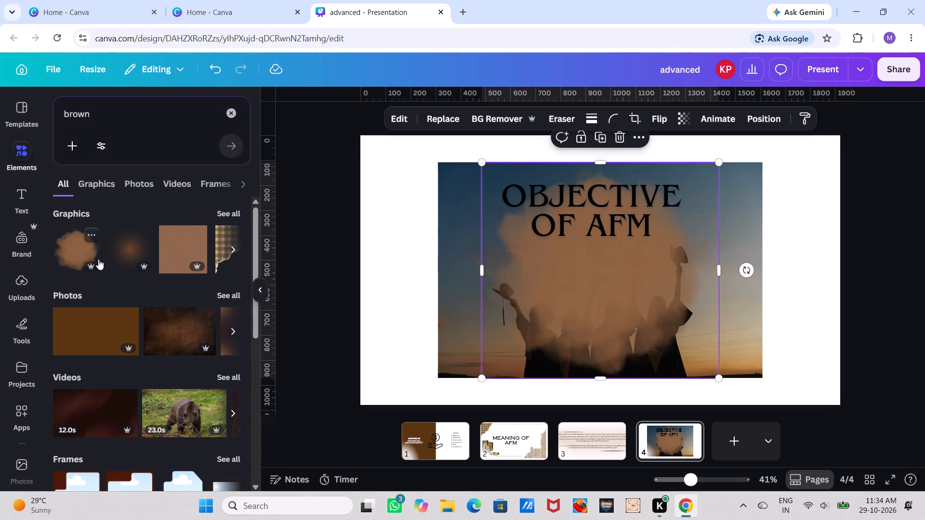
drag(605, 258, 398, 329)
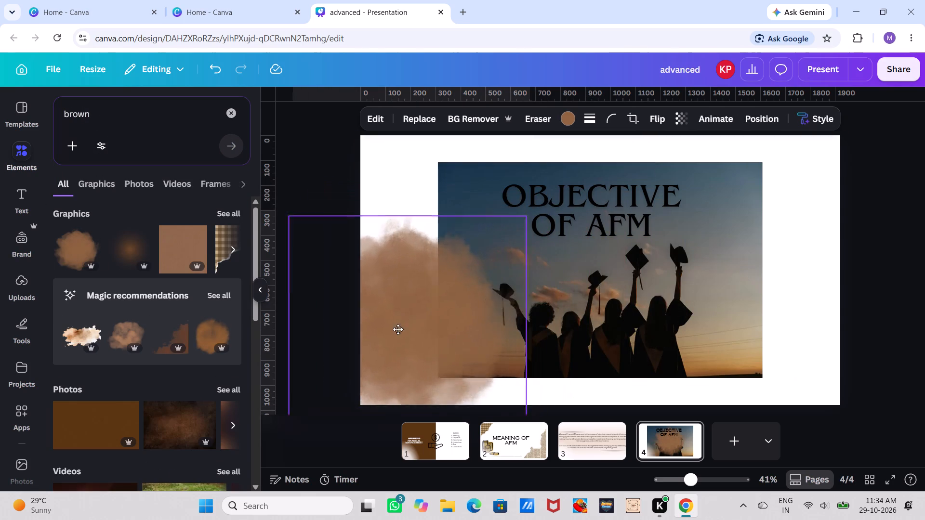
drag(398, 329, 356, 364)
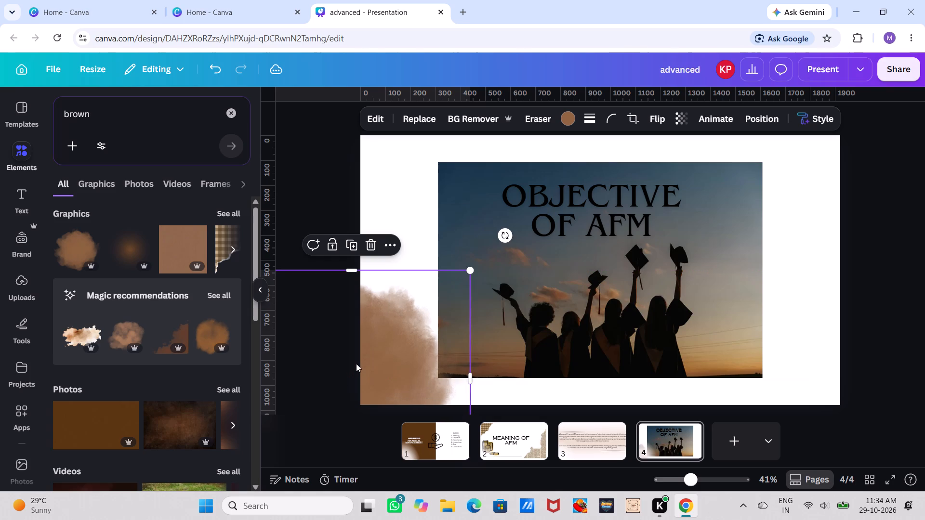
Add a second brown watercolour blotch and place it over the slide's upper-left corner, partly off the slide.
click(86, 246)
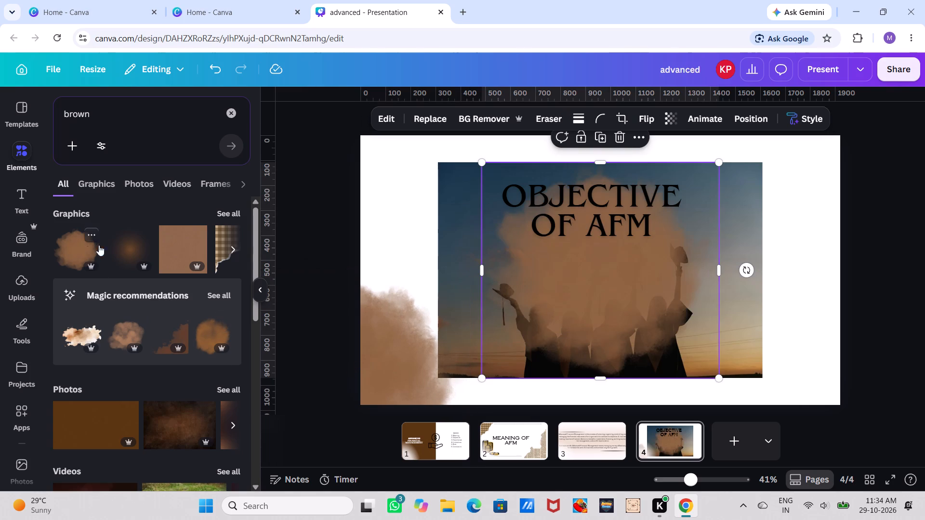
drag(543, 277, 281, 234)
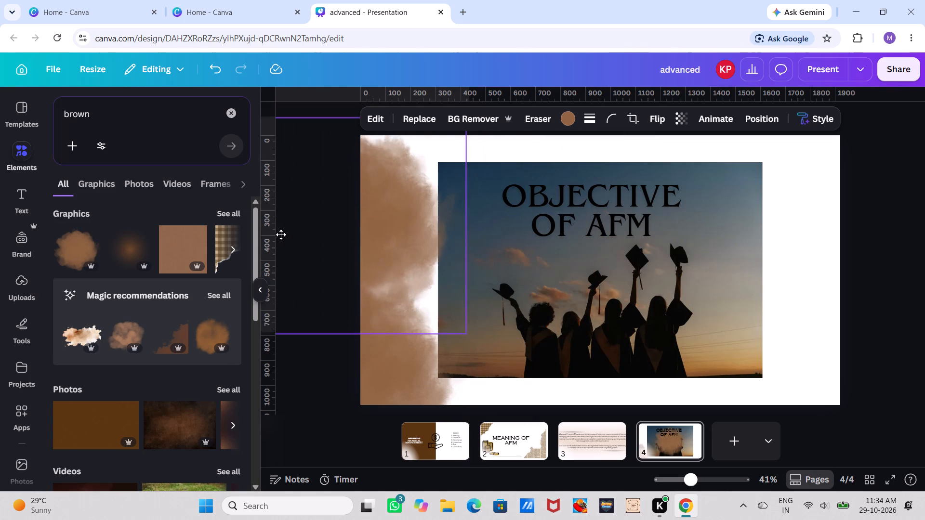
drag(281, 234, 281, 219)
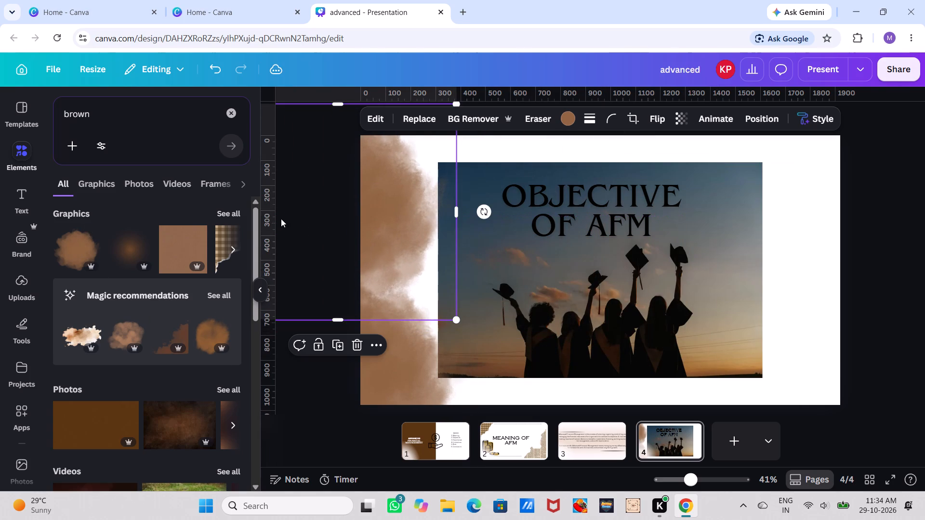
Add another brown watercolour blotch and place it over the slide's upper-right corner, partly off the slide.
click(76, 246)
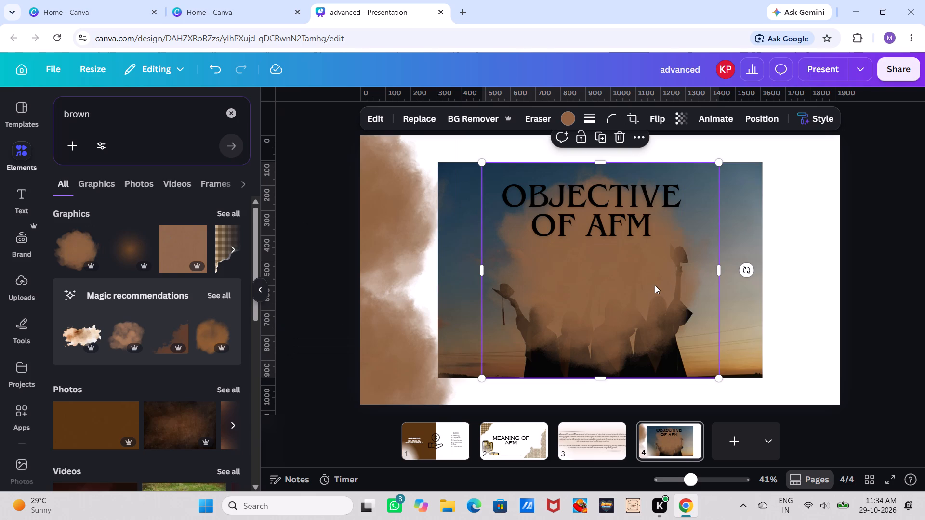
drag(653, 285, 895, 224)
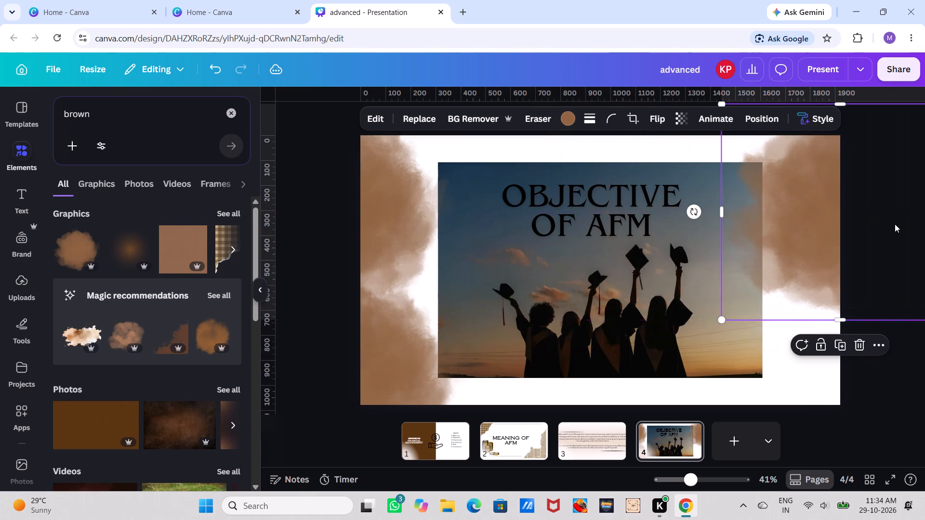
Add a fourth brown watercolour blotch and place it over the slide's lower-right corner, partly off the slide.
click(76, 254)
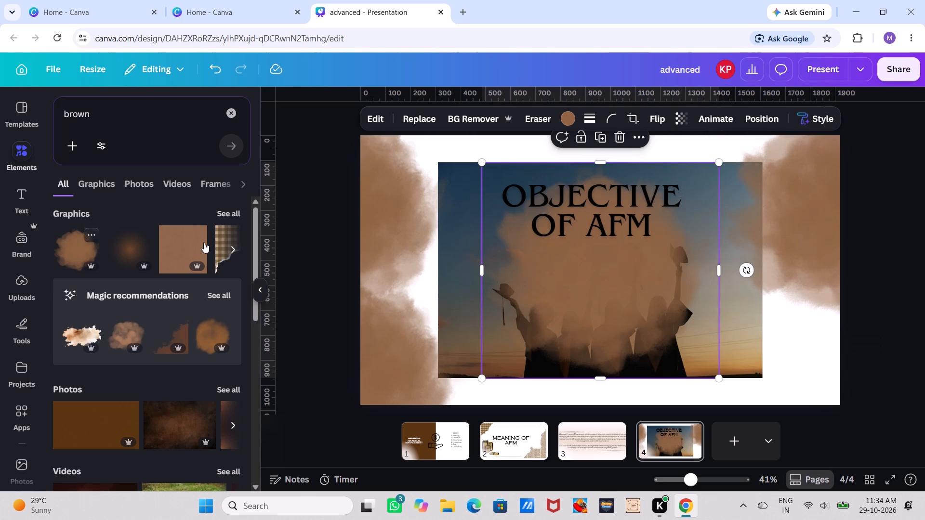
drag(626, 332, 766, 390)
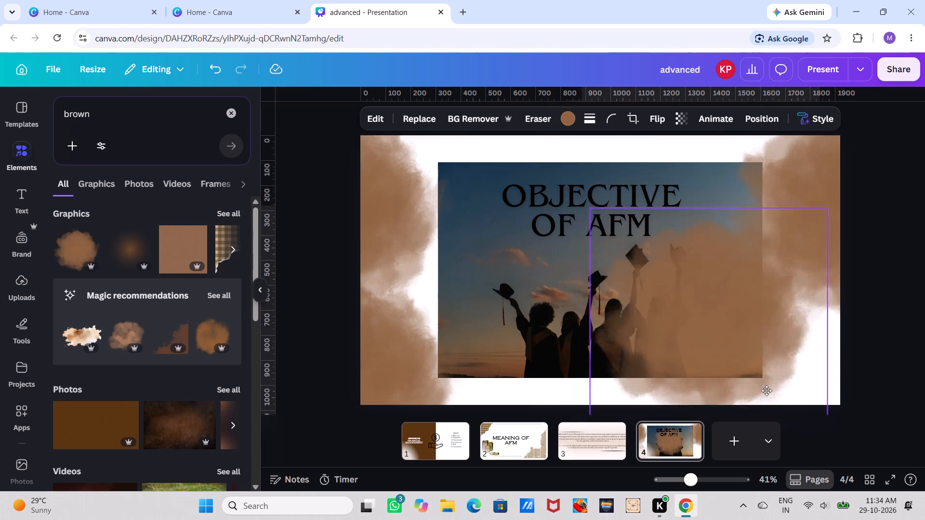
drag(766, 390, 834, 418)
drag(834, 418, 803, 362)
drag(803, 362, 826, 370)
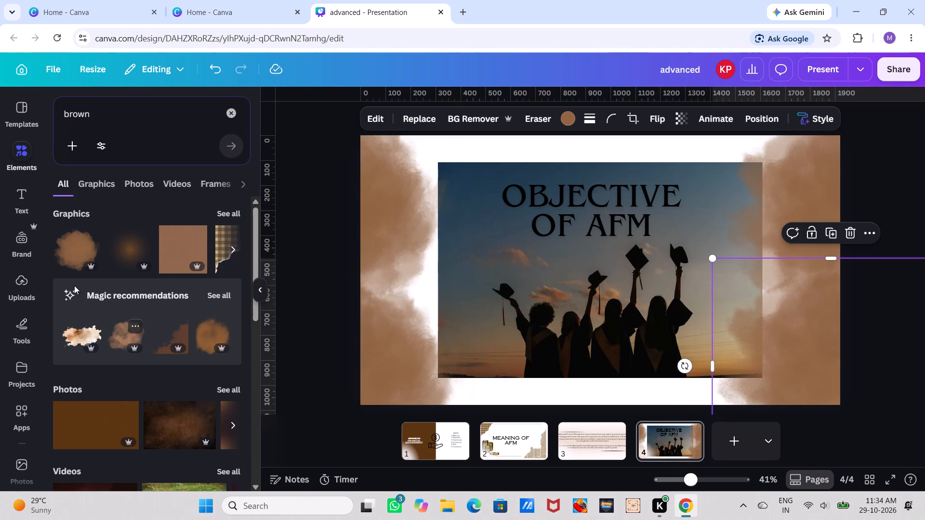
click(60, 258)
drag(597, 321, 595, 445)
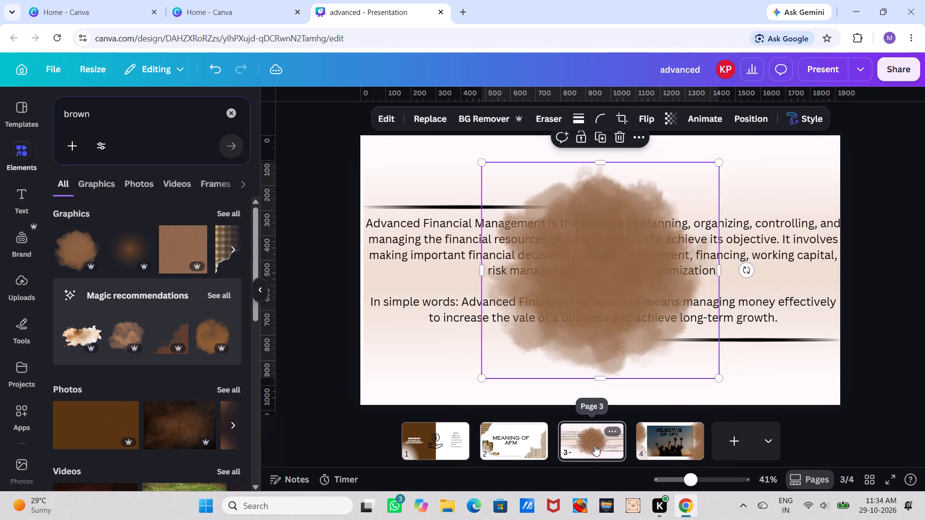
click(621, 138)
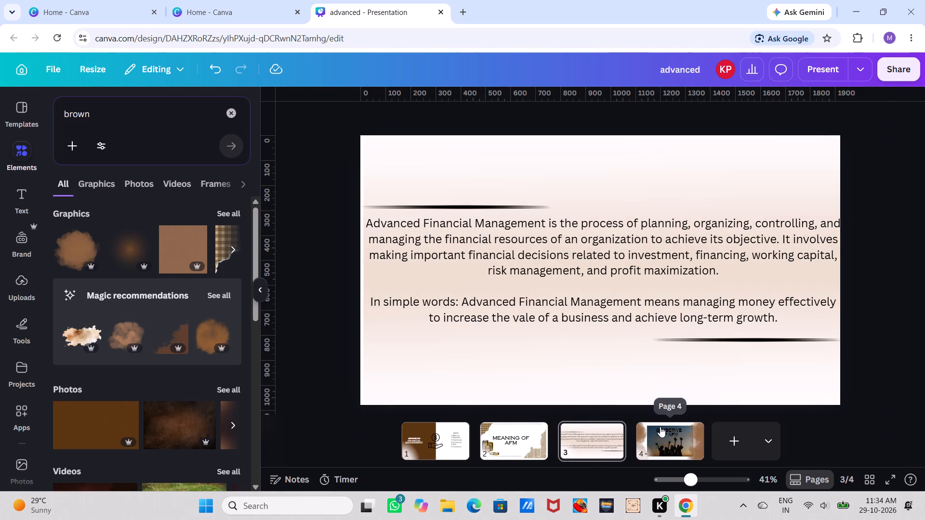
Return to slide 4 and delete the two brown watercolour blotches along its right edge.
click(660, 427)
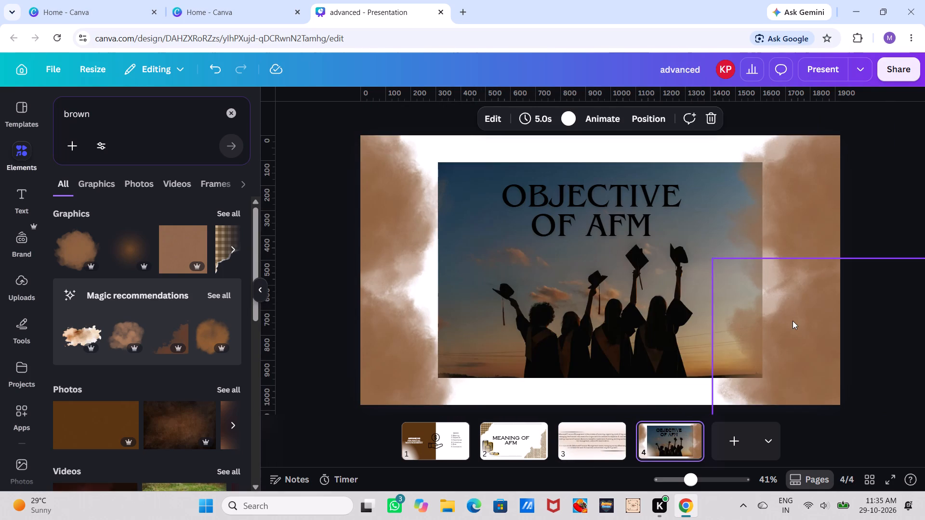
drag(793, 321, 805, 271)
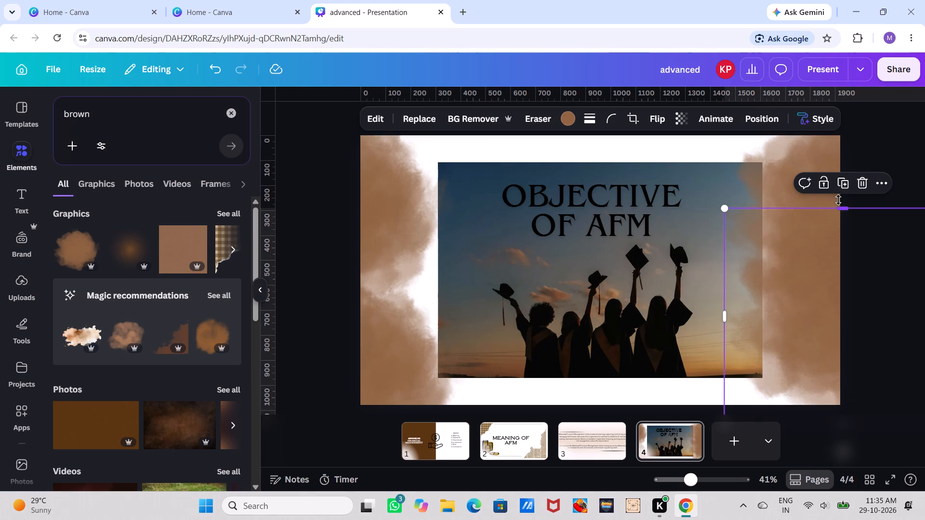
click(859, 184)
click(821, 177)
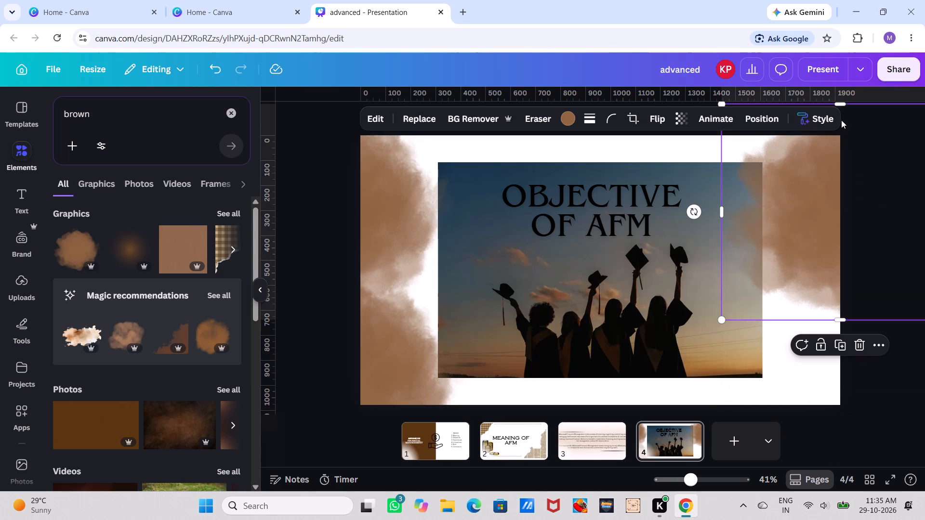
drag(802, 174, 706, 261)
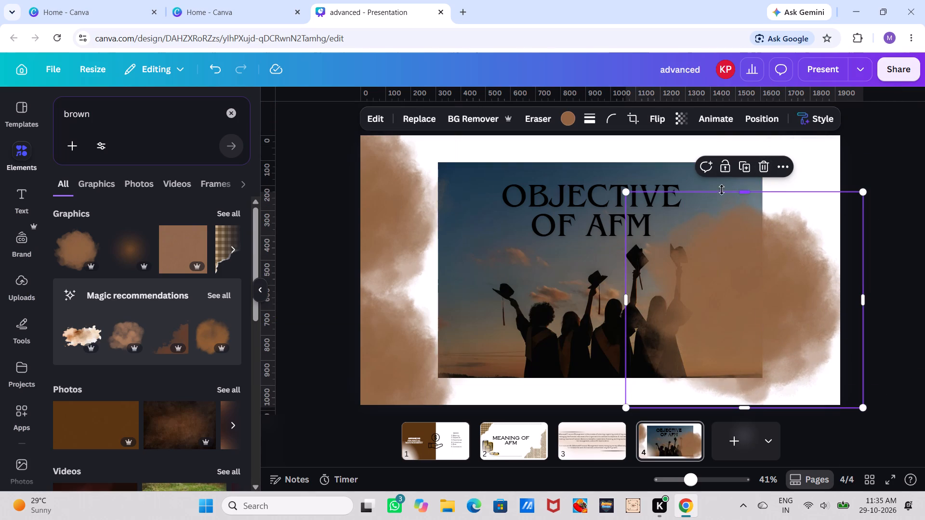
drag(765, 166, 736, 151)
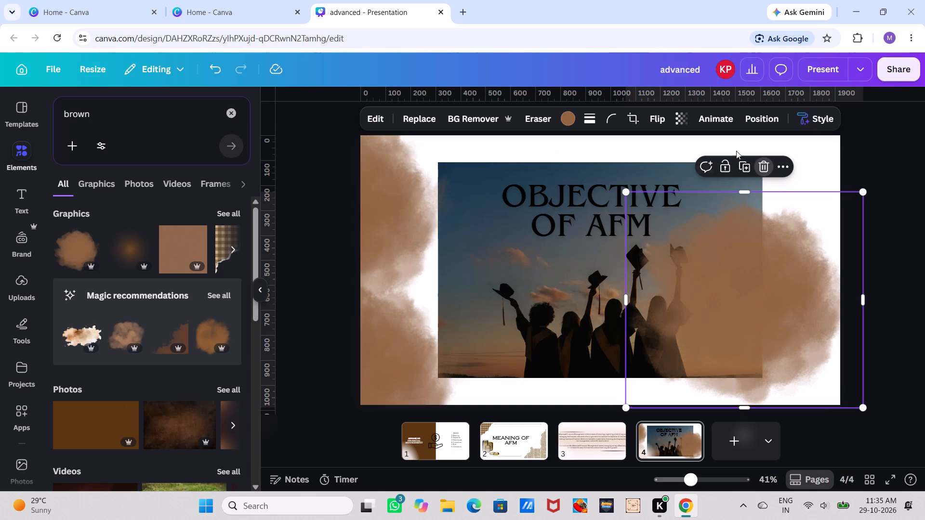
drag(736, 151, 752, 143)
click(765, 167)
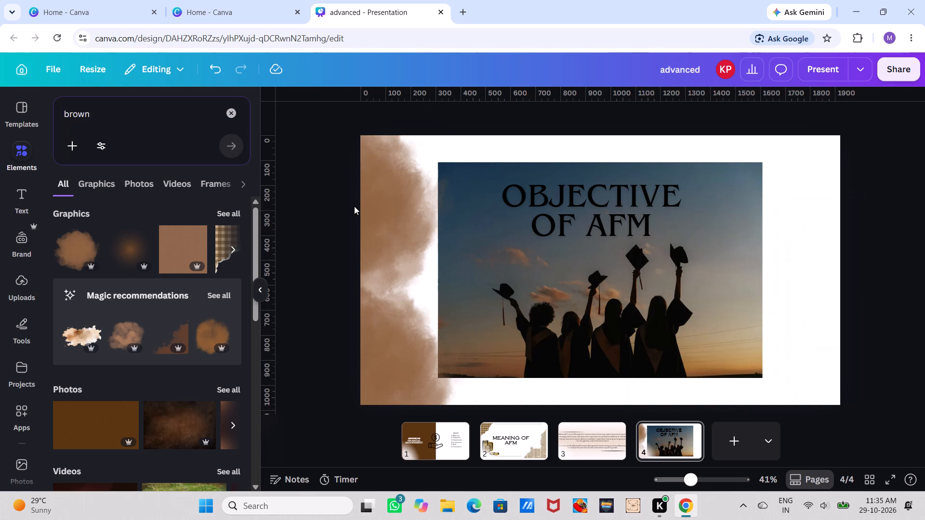
Delete the two brown watercolour blotches along the left edge of slide 4.
click(354, 206)
click(370, 206)
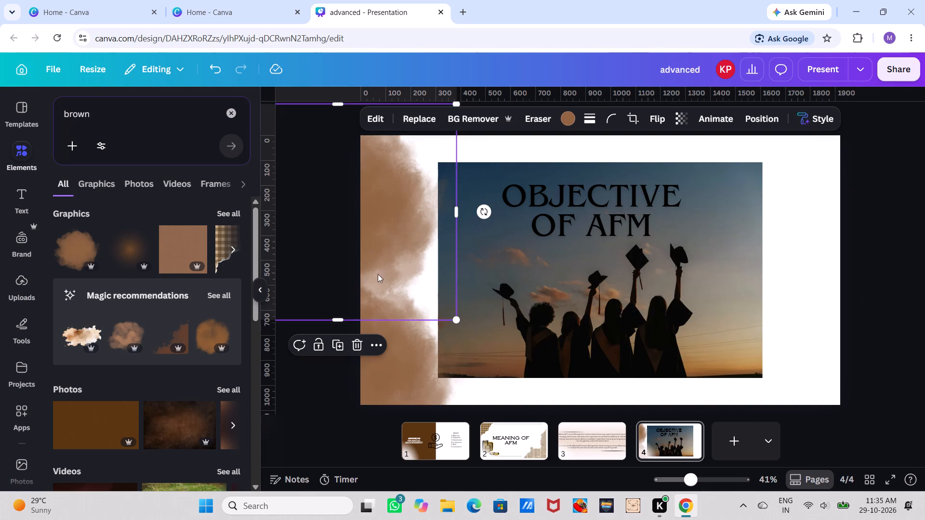
click(354, 350)
click(384, 345)
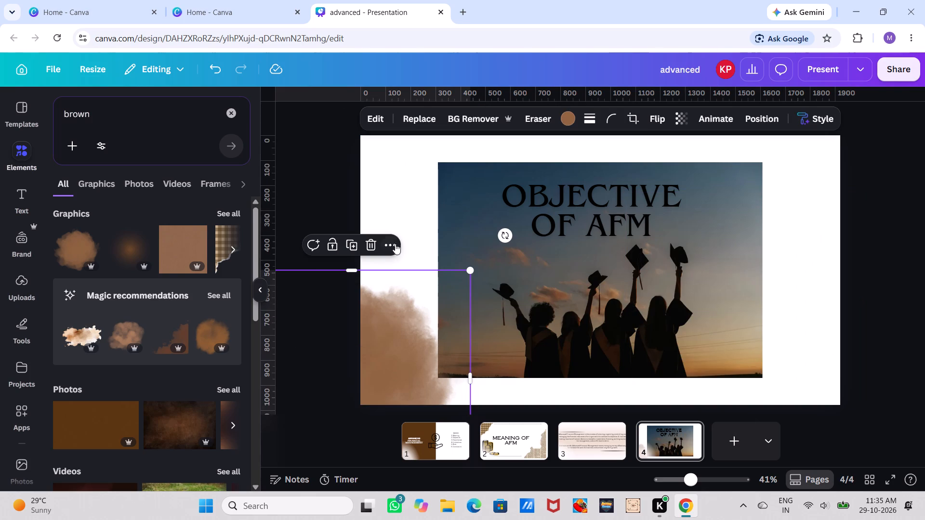
click(372, 238)
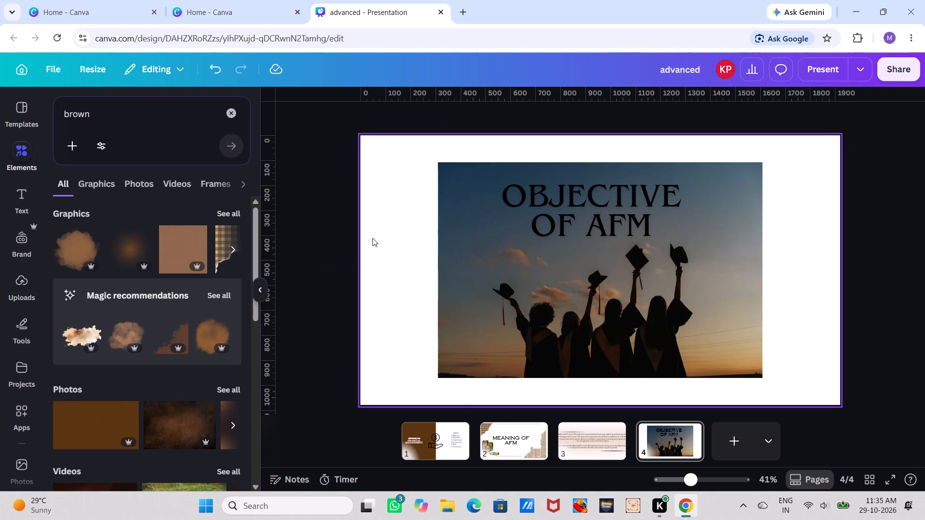
Widen the graduates photo on both sides so it spans nearly the full width of the slide.
click(438, 262)
drag(439, 269, 373, 278)
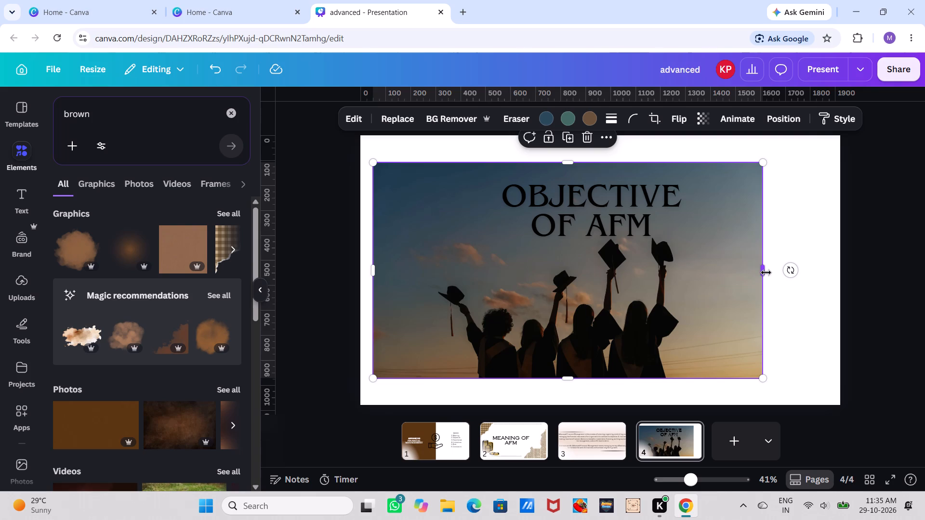
drag(766, 273, 826, 287)
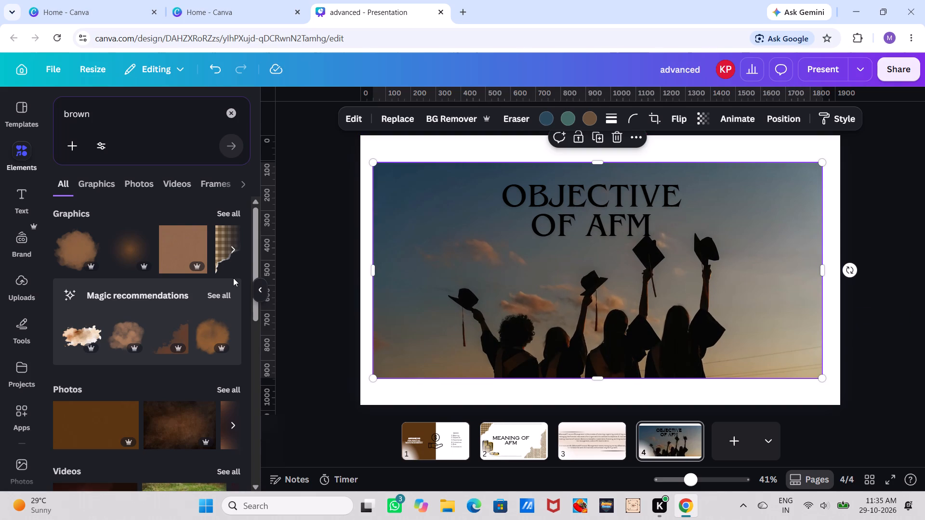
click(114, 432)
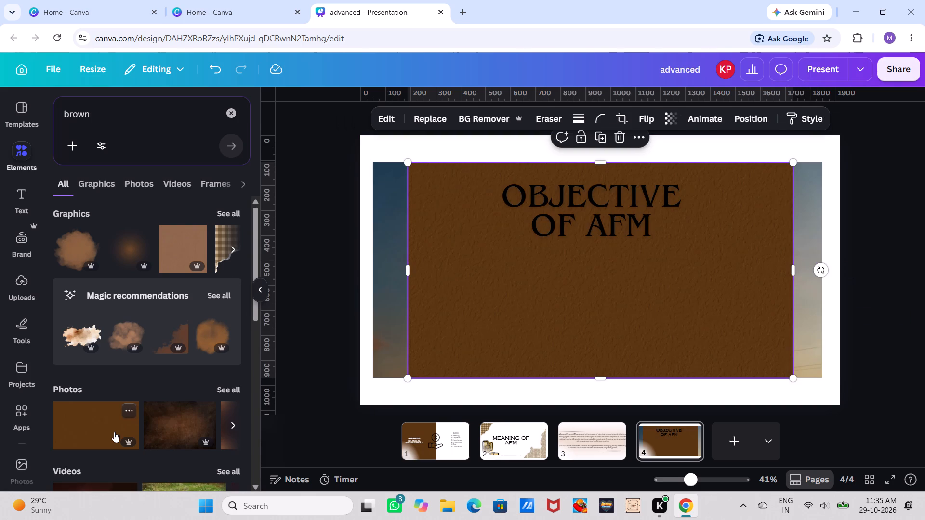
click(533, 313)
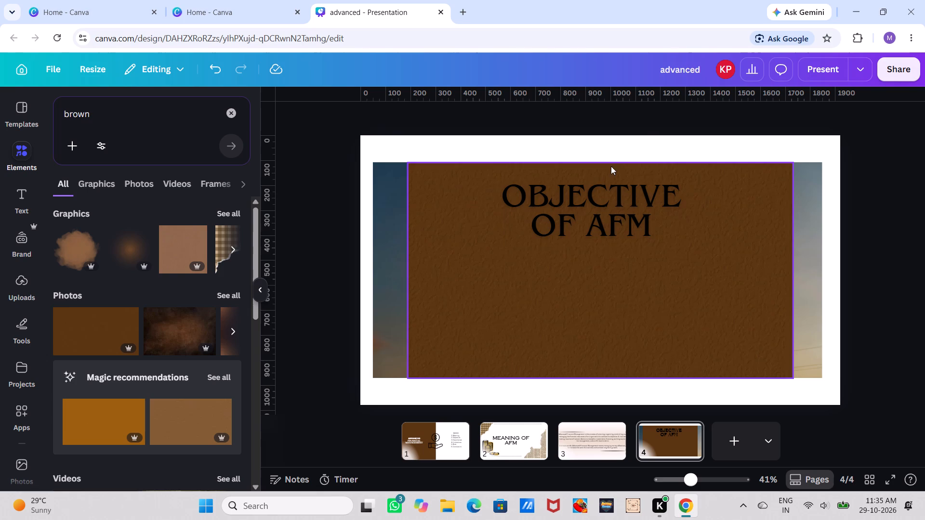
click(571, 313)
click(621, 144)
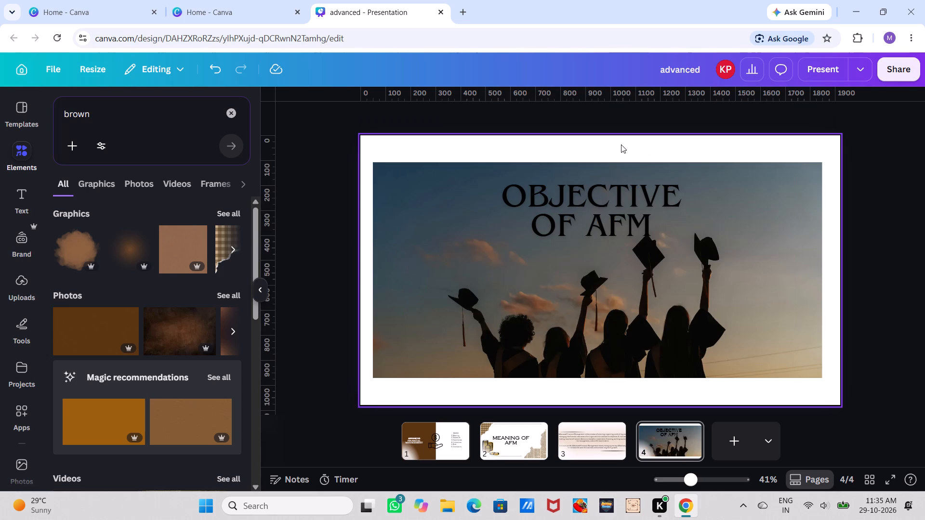
Crop the graduates photo into a wide band below the heading, about 1,774 wide and 541 high.
click(439, 228)
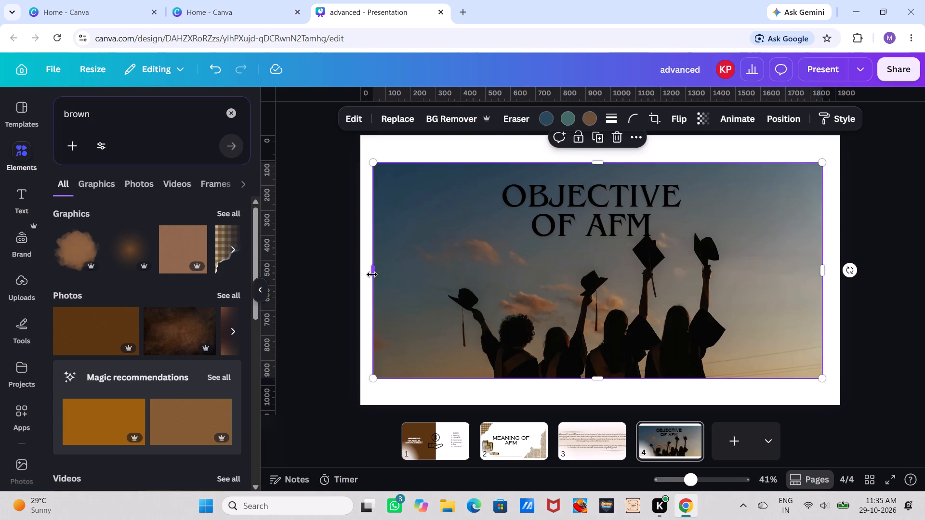
drag(372, 274, 691, 292)
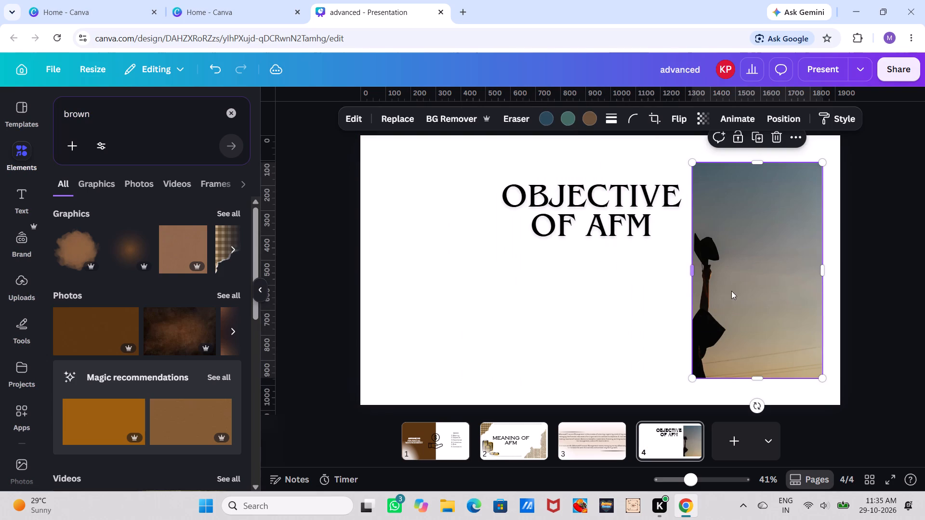
drag(756, 164, 747, 214)
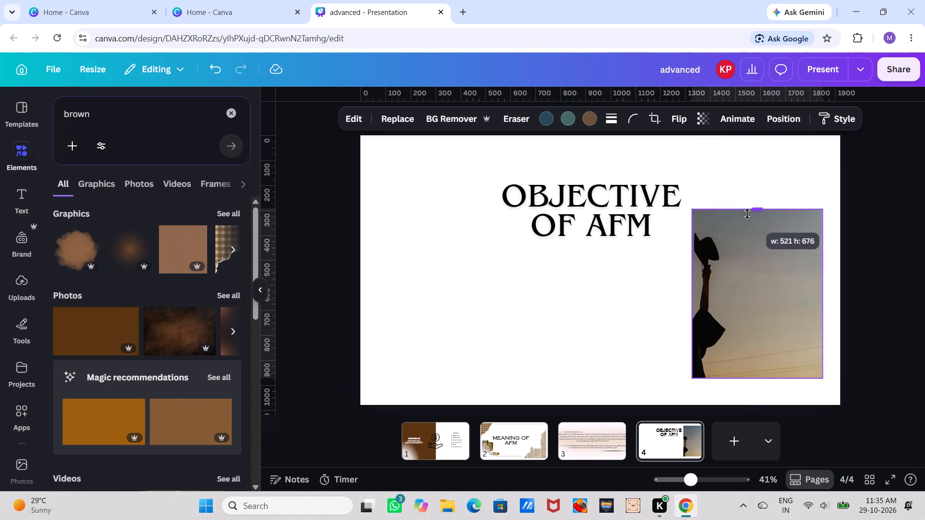
drag(747, 214, 747, 245)
drag(690, 307, 498, 347)
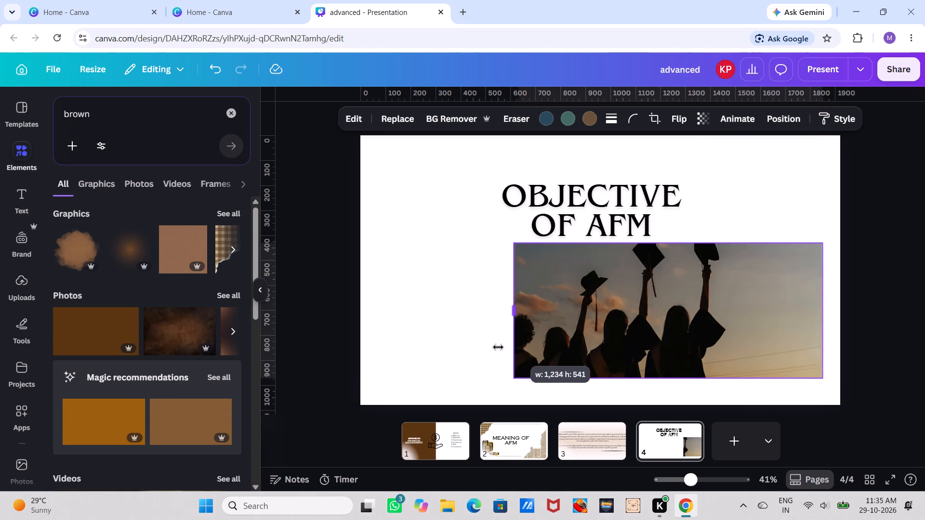
drag(498, 347, 377, 361)
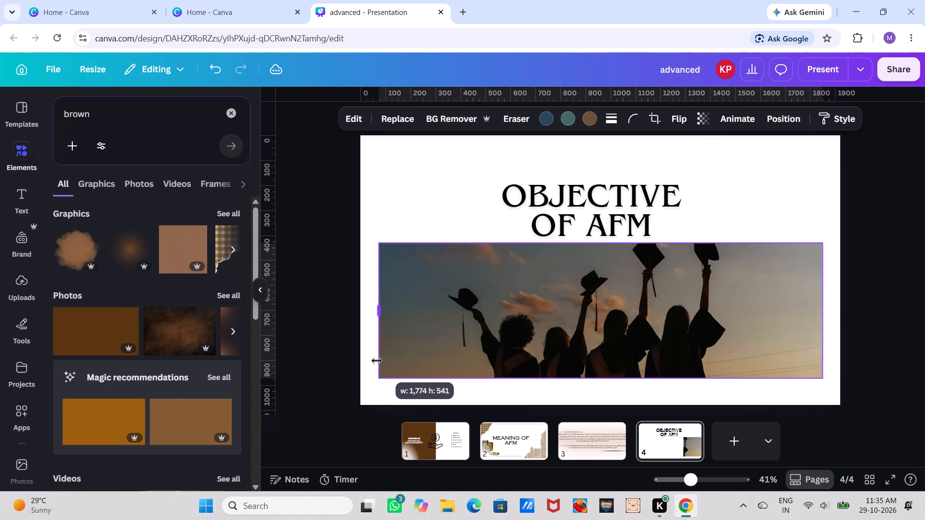
drag(377, 361, 376, 361)
Move the "OBJECTIVE OF AFM" heading up to the top edge of the slide, clear of the photo.
drag(624, 195, 625, 170)
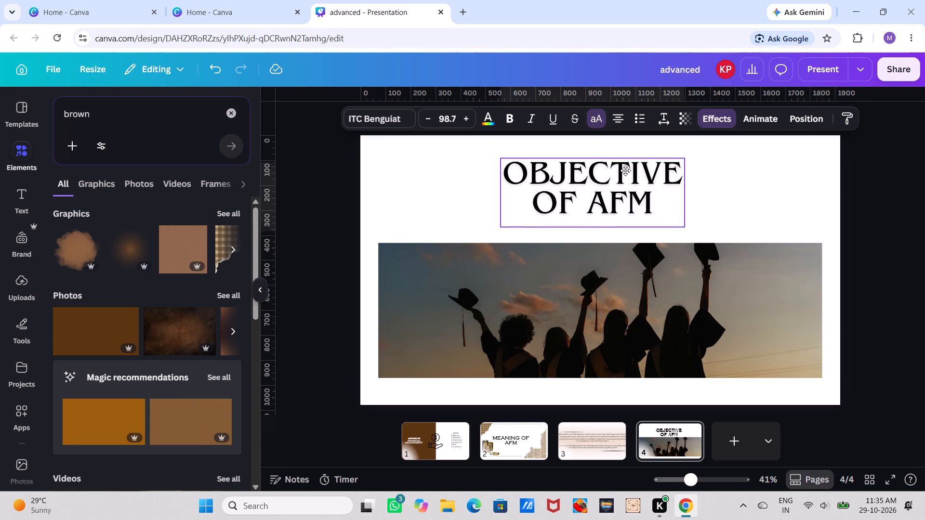
drag(625, 170, 625, 155)
Make the graduates photo taller, extending it up towards the heading and down close to the slide's bottom edge.
click(634, 255)
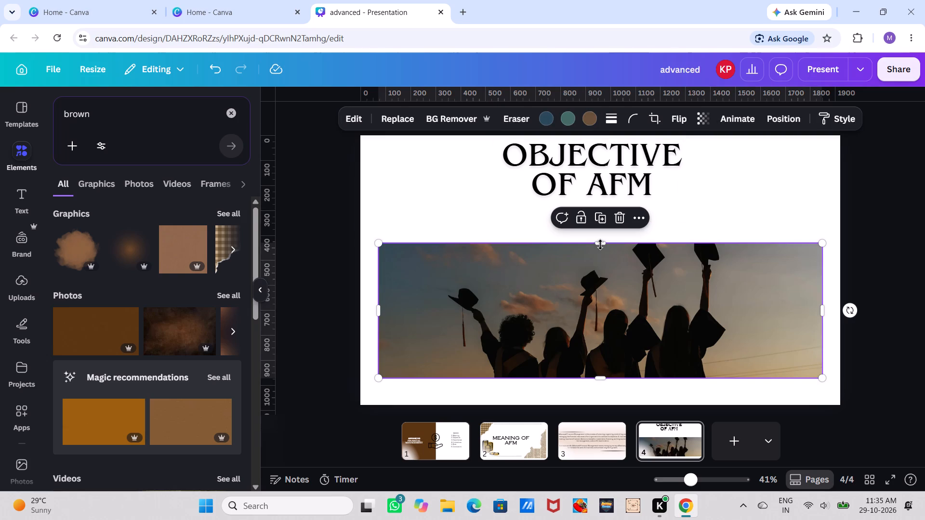
drag(596, 238, 598, 221)
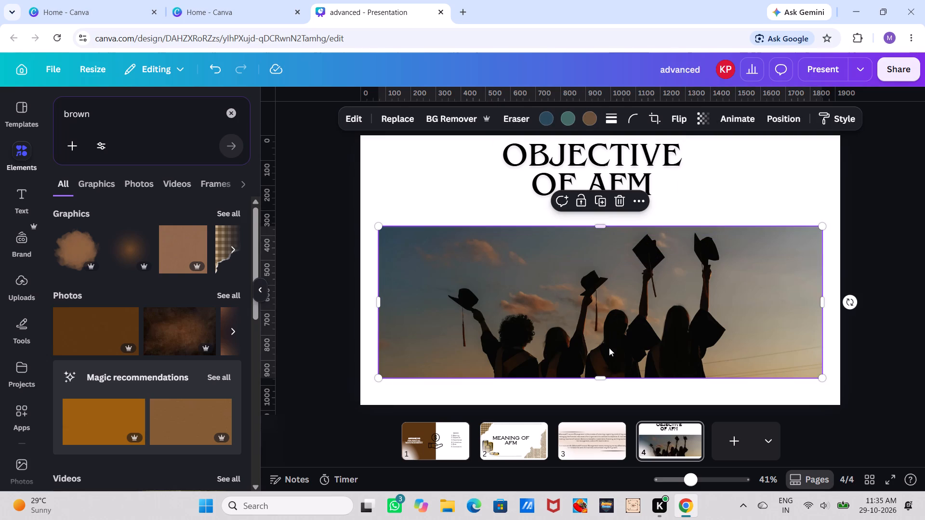
drag(598, 373, 597, 367)
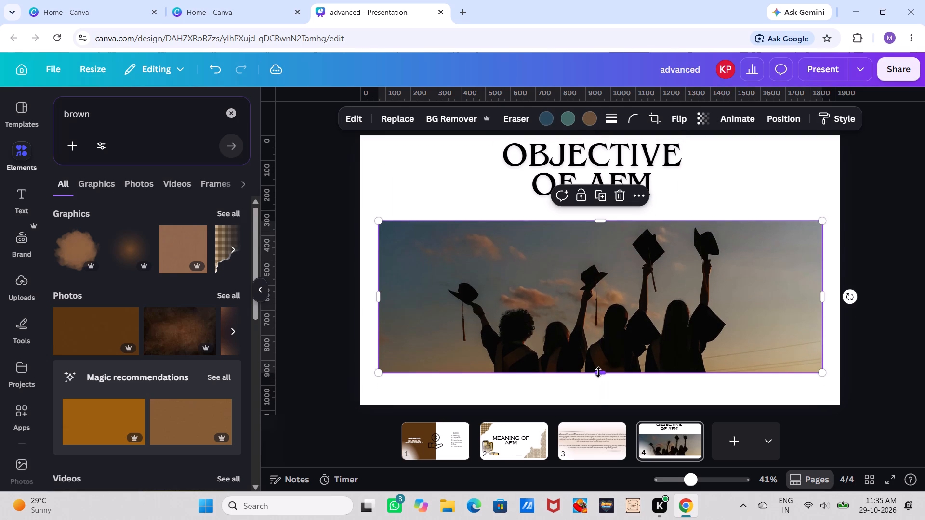
drag(598, 372, 599, 390)
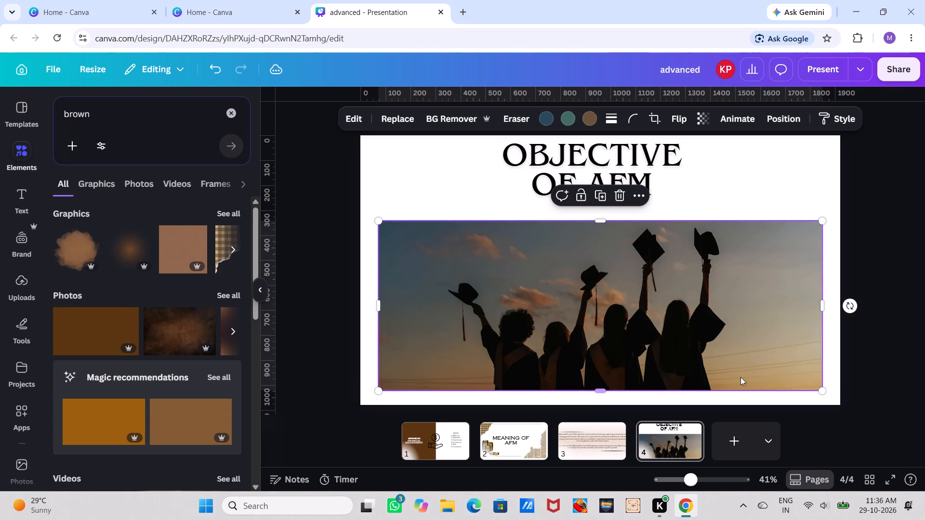
Add a blank fifth slide after the "Objective of AFM" slide.
click(739, 439)
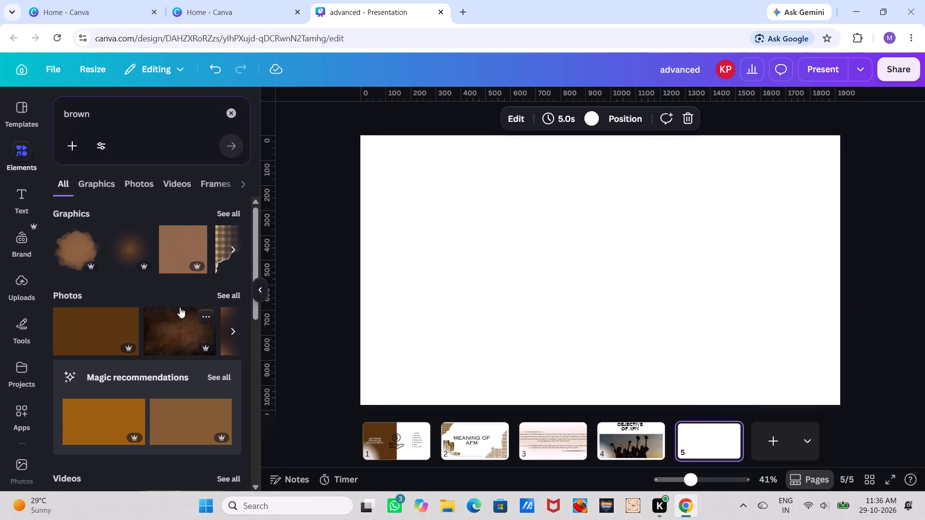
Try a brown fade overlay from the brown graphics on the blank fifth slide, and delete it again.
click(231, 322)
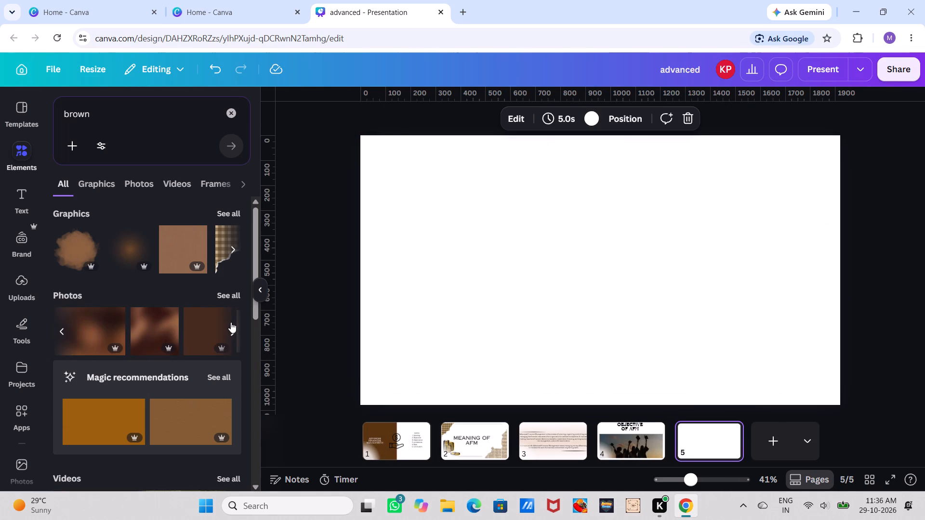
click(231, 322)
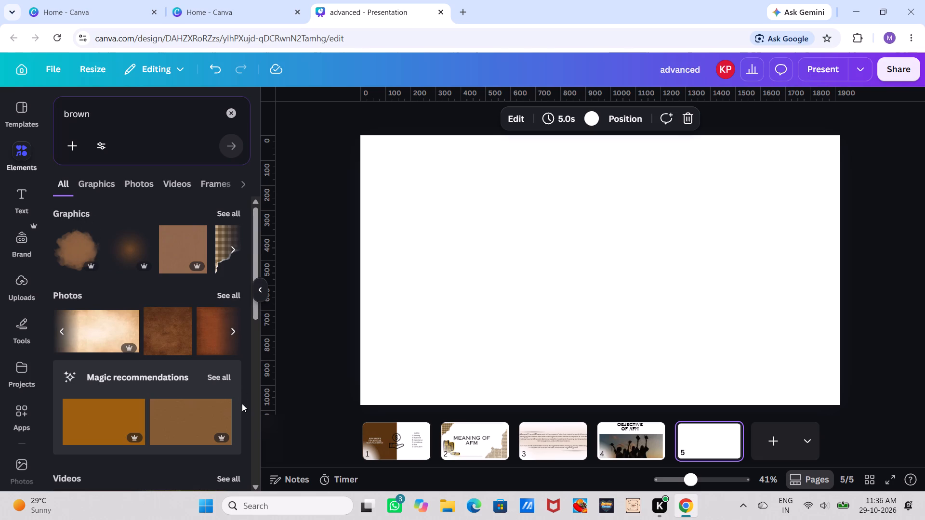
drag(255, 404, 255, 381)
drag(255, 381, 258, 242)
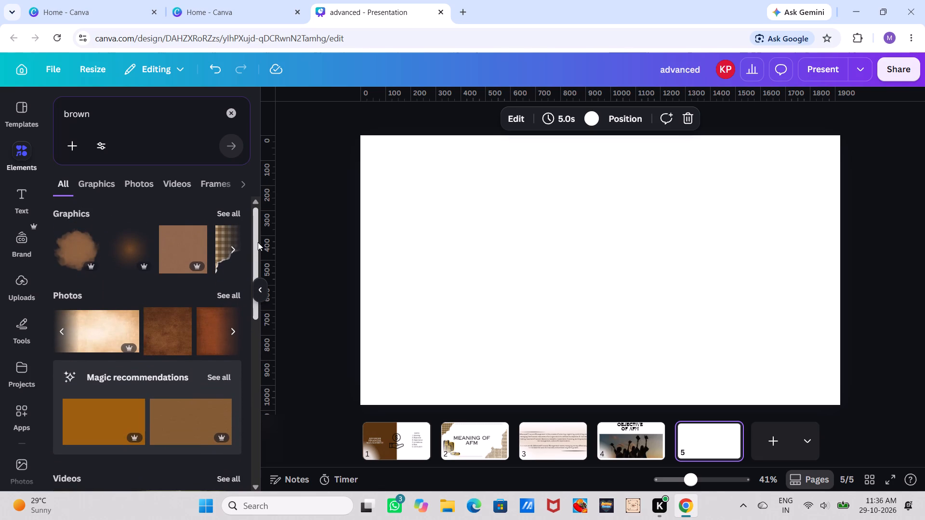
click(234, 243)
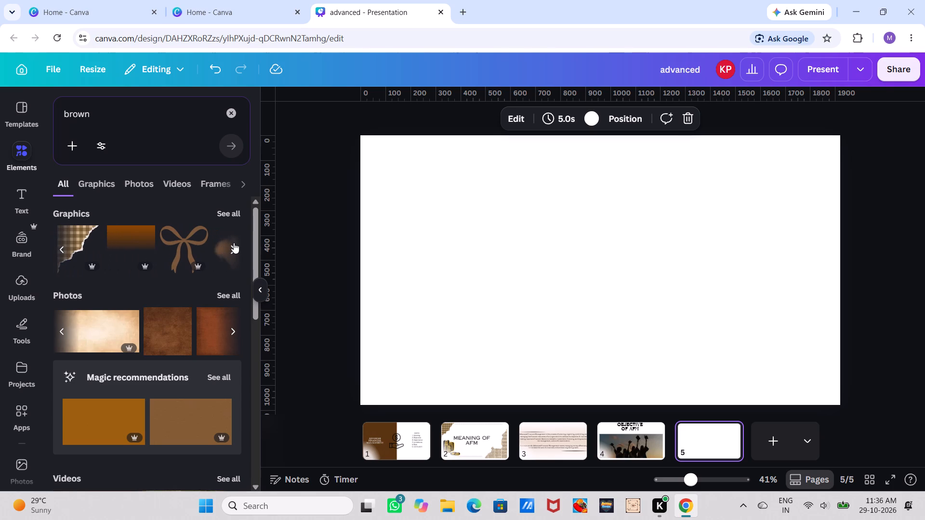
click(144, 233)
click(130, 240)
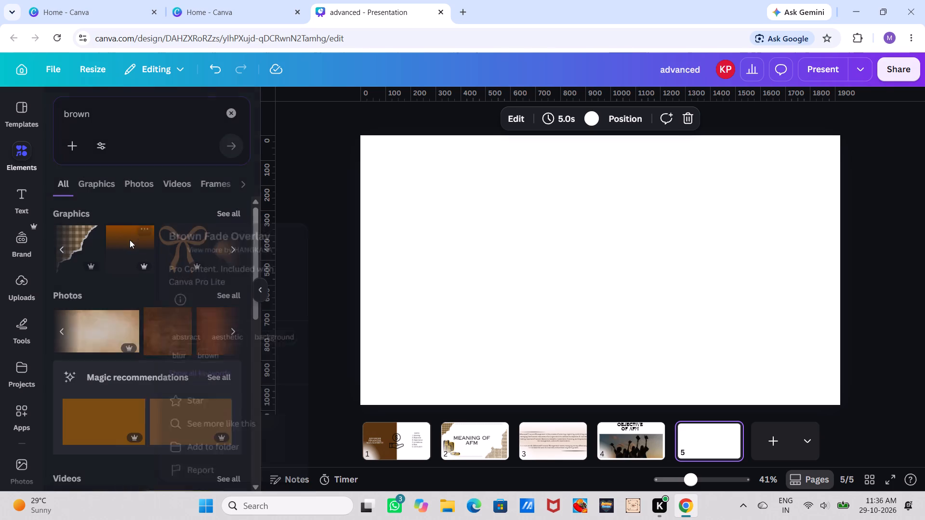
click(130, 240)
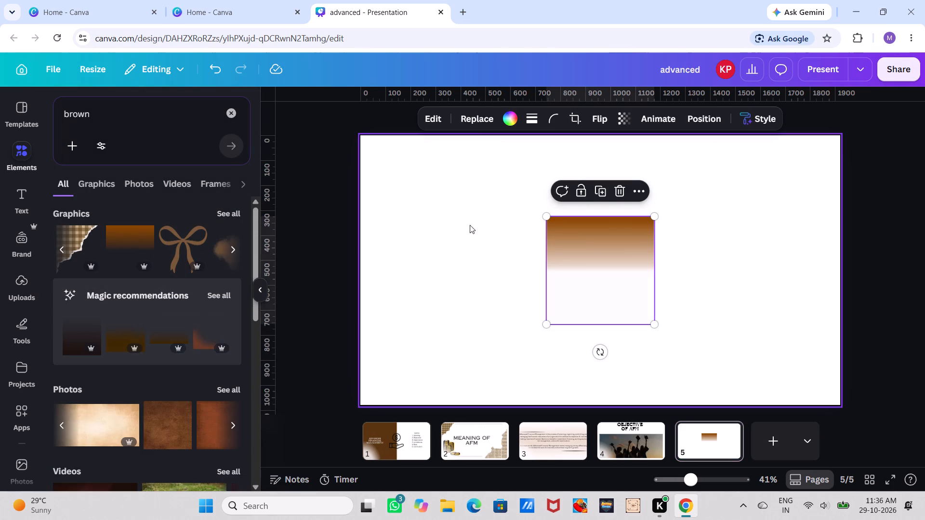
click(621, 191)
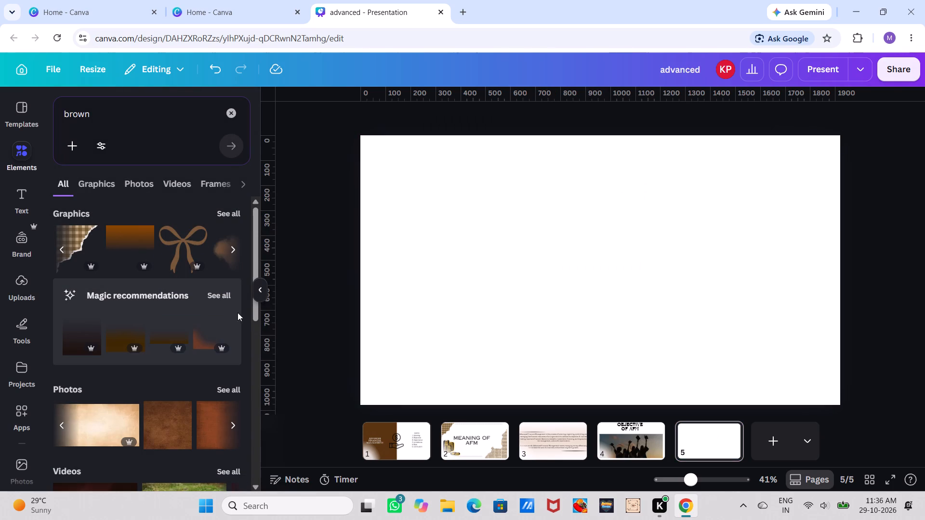
Add the blurred horizontal brown band from the recommended graphics to slide 5, stretched past both sides and over nearly the full height.
click(221, 298)
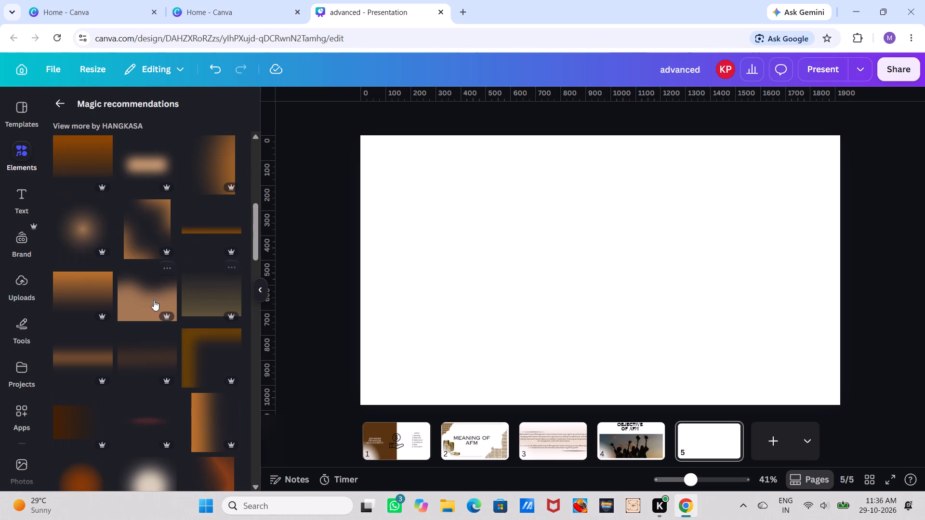
click(89, 362)
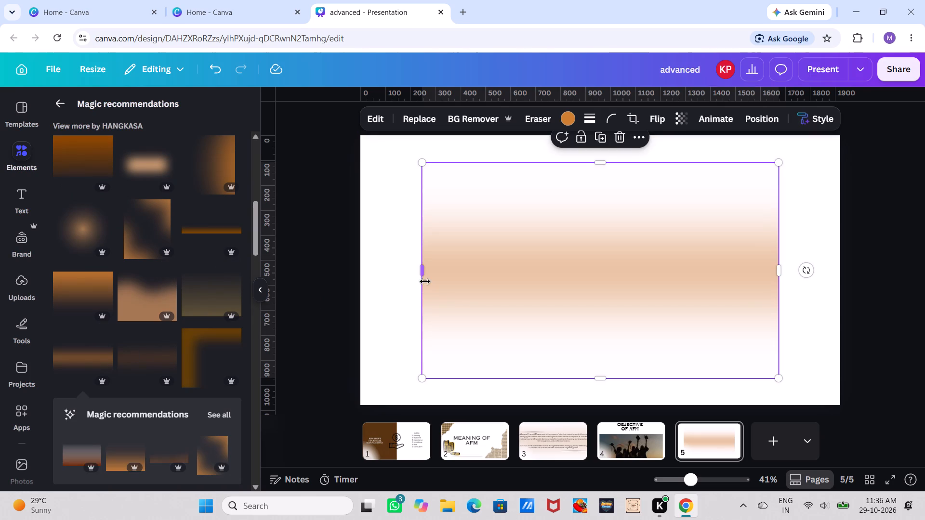
drag(423, 276, 351, 278)
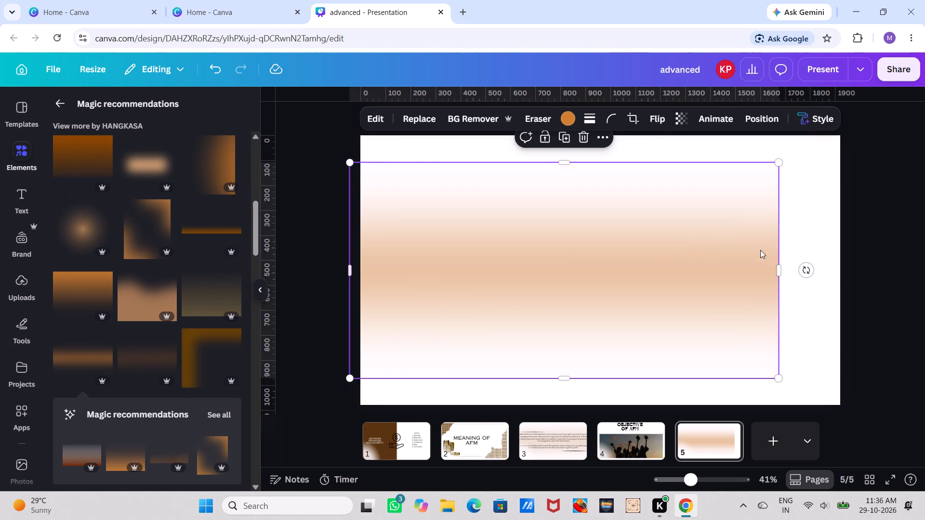
drag(780, 270, 863, 285)
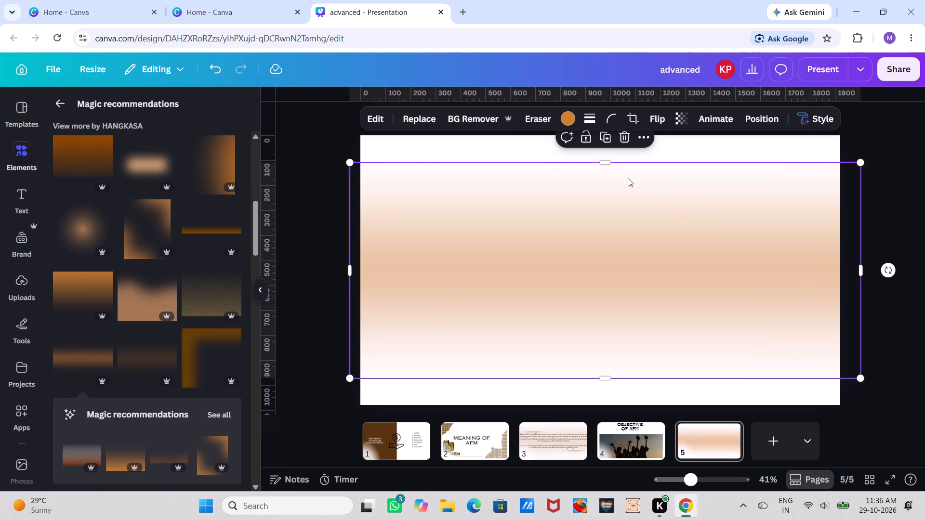
drag(601, 162, 602, 151)
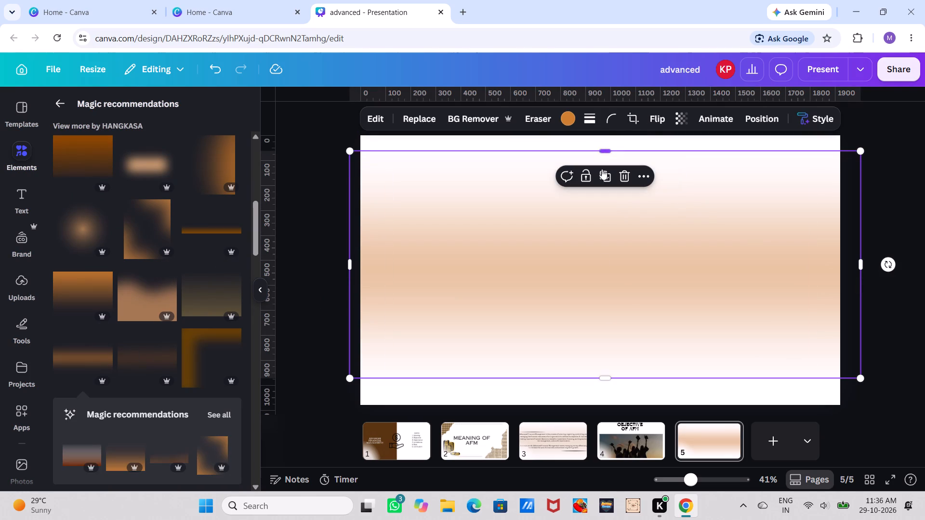
drag(605, 372, 604, 390)
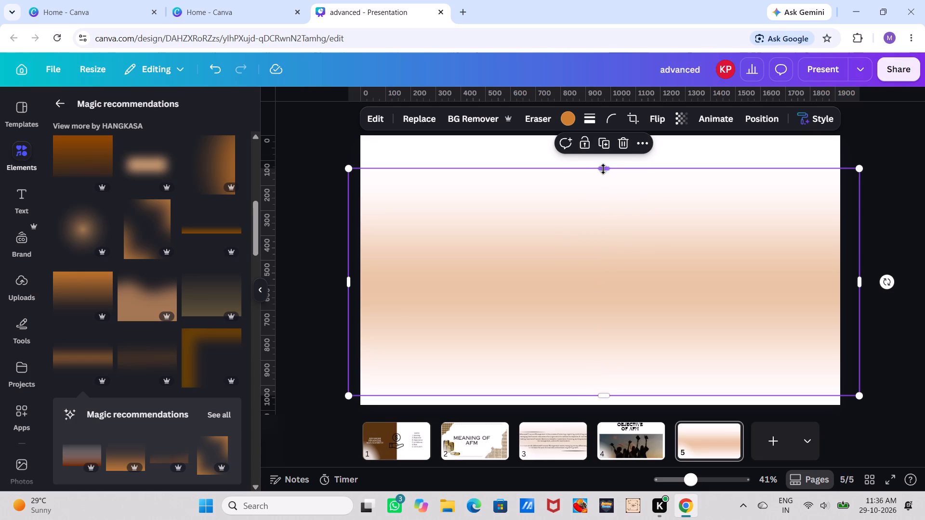
drag(601, 167, 596, 136)
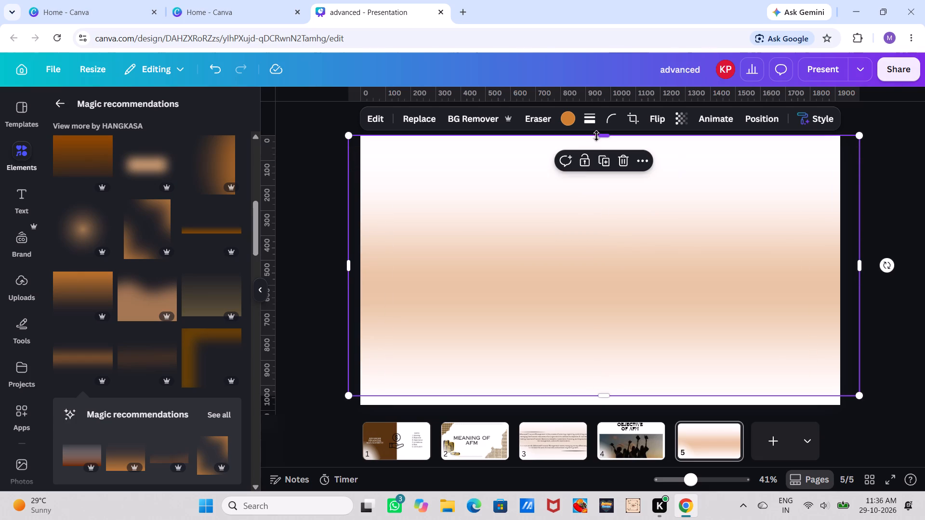
click(304, 361)
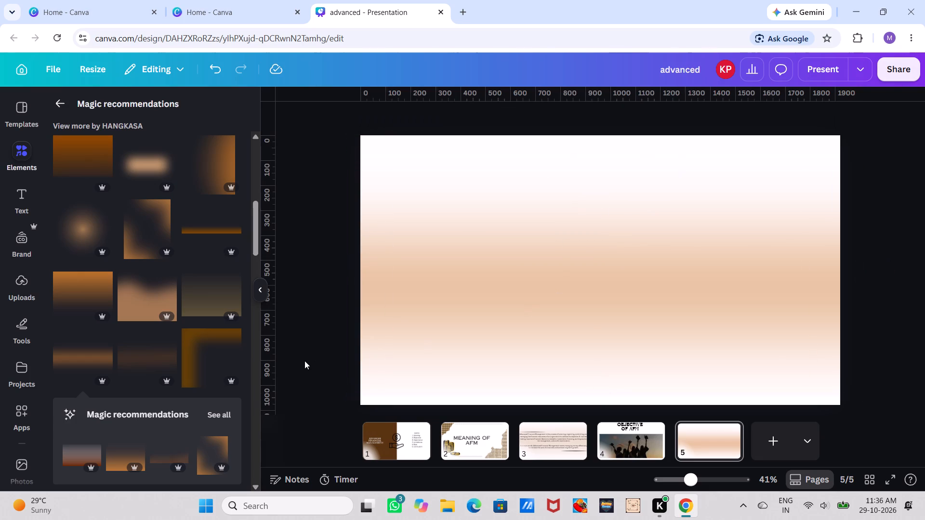
Add a body text box to slide 5 with the numbered item "1. To increase the profits of the business".
click(15, 224)
click(16, 218)
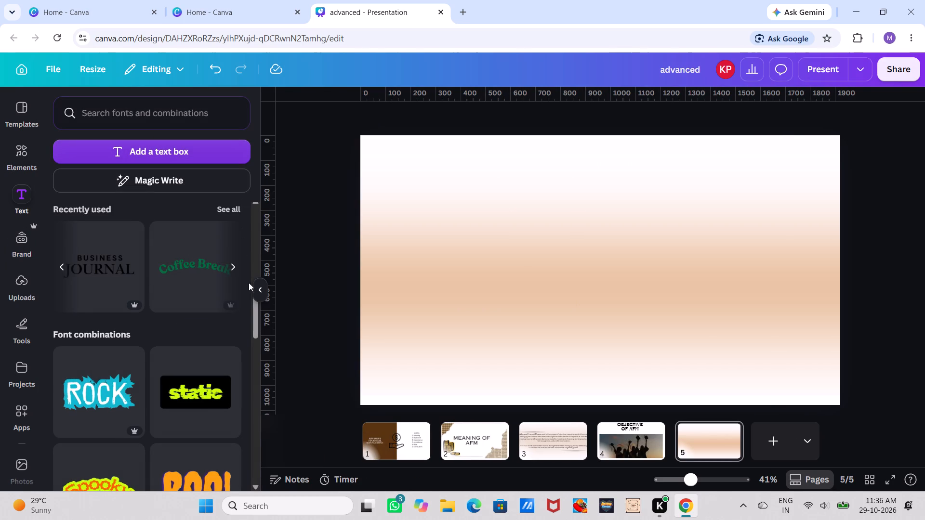
drag(251, 306, 259, 264)
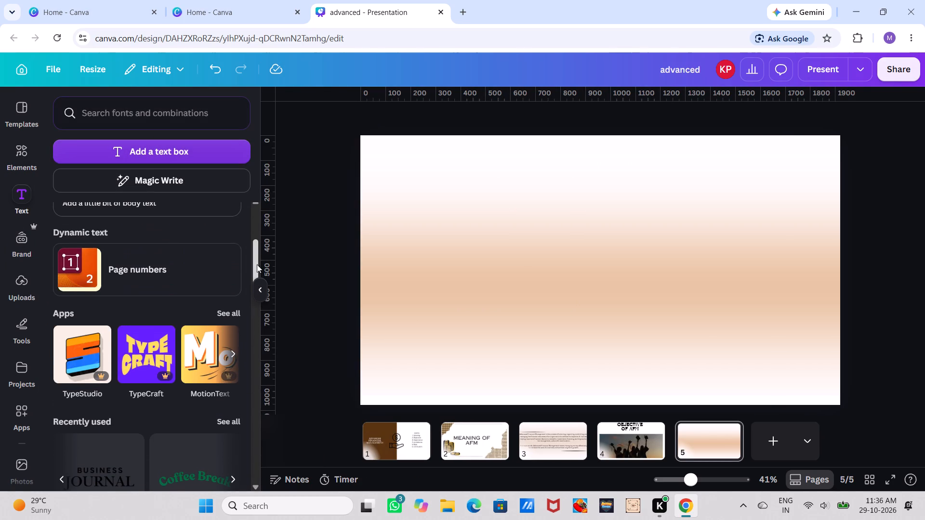
click(184, 217)
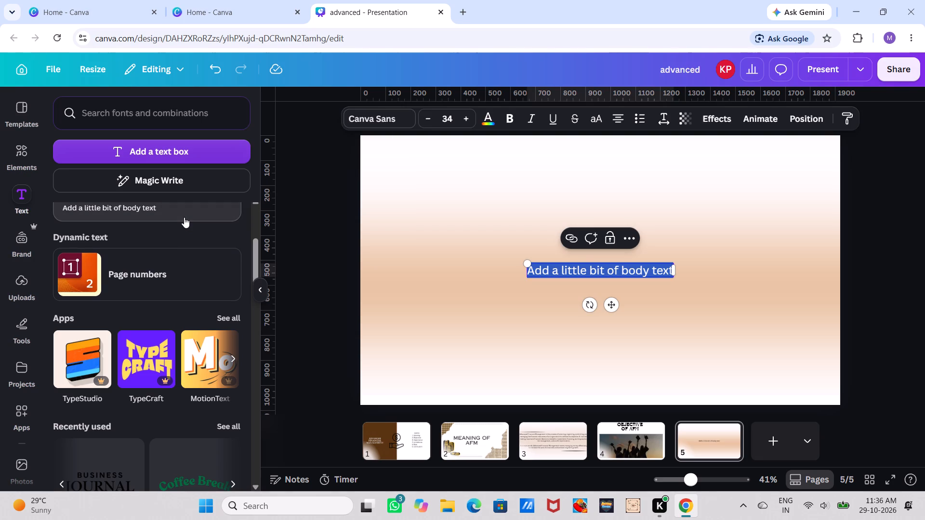
key(Delete)
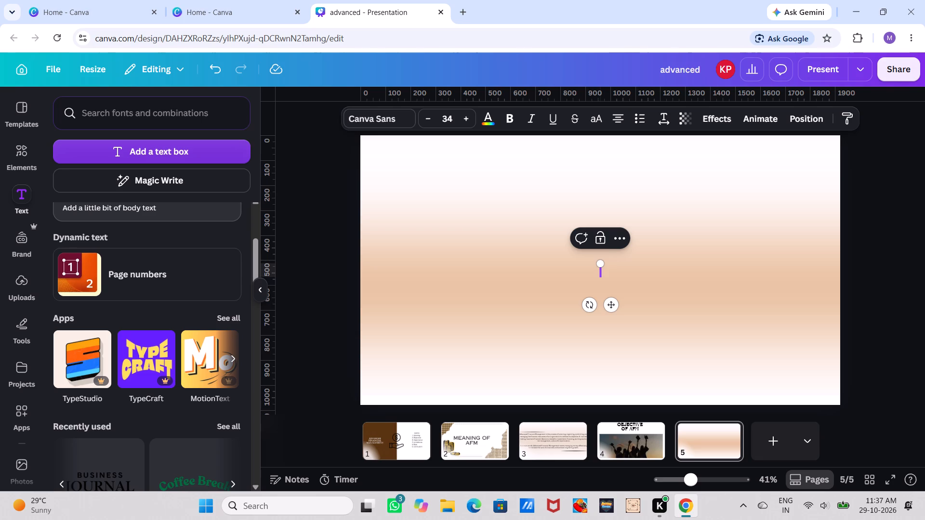
text(1.)
key(space)
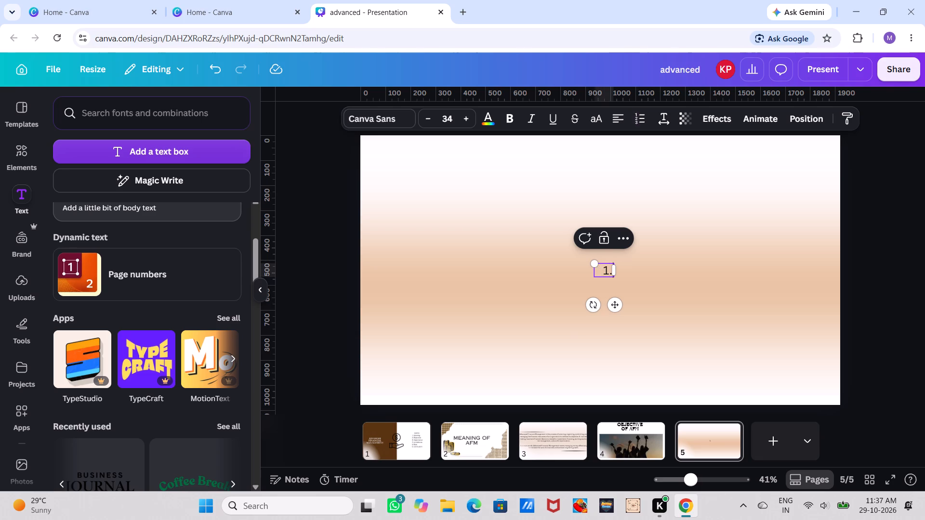
text(To)
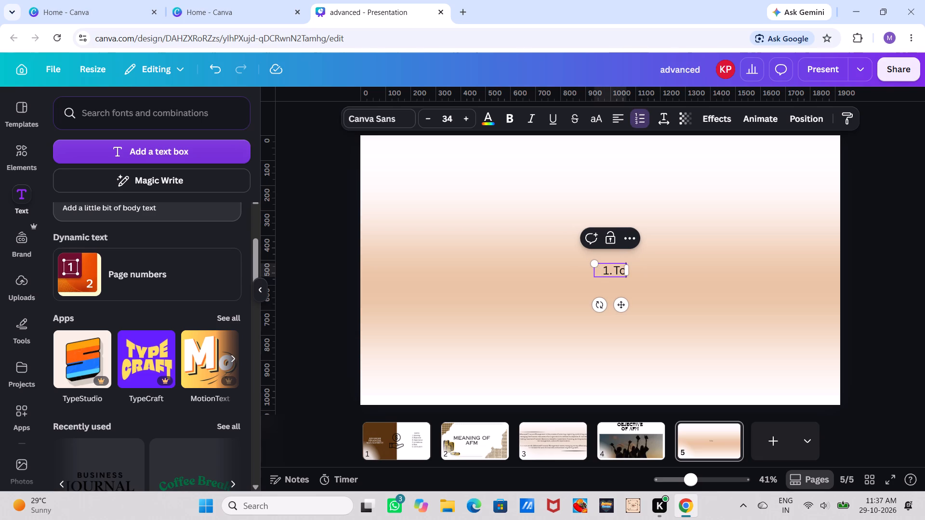
key(space)
text(increase the profits of the busi)
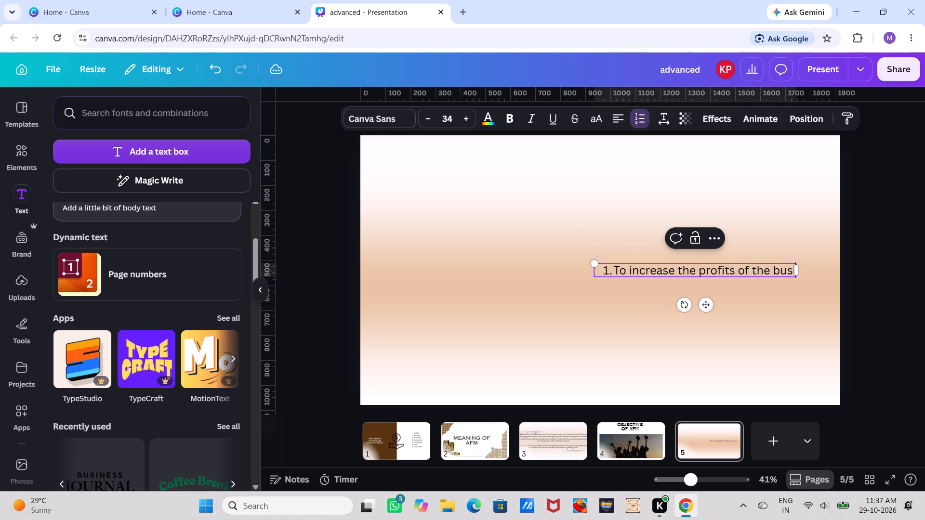
text(ness)
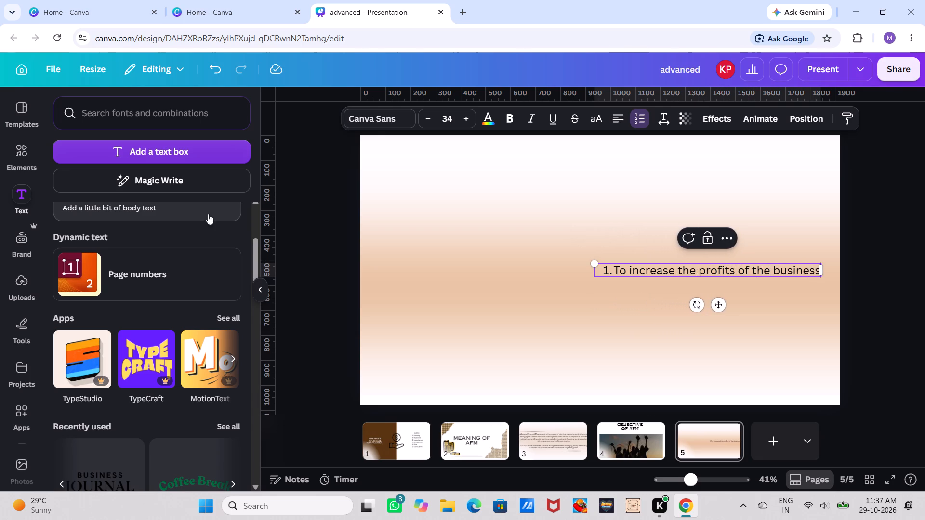
Move the numbered text box left and up, just above the slide's middle, with its left edge about 320 across.
drag(654, 267, 606, 267)
click(606, 267)
drag(606, 267, 605, 274)
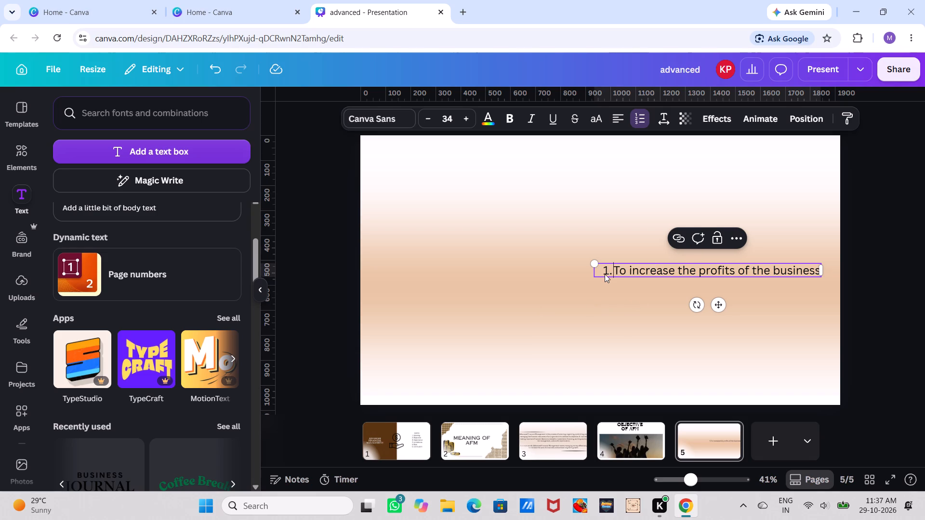
drag(605, 274, 604, 275)
click(604, 275)
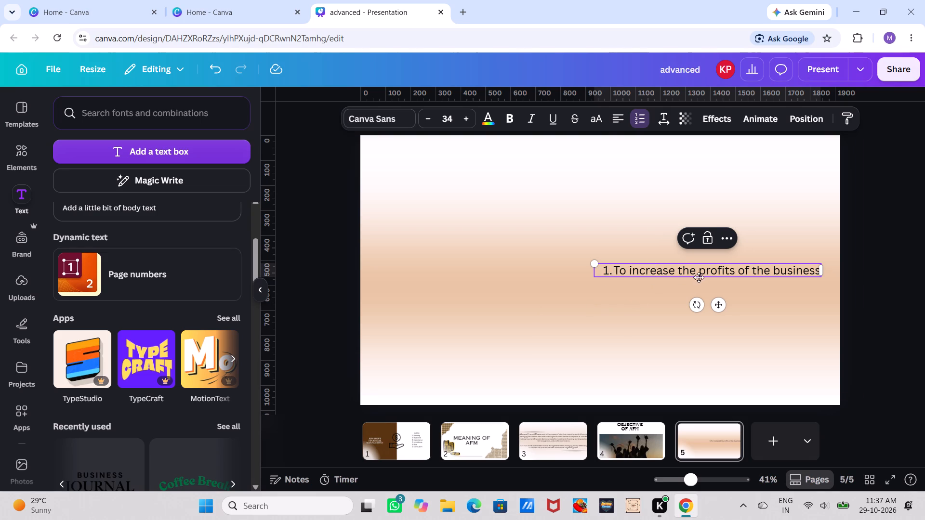
click(698, 280)
drag(694, 273, 582, 259)
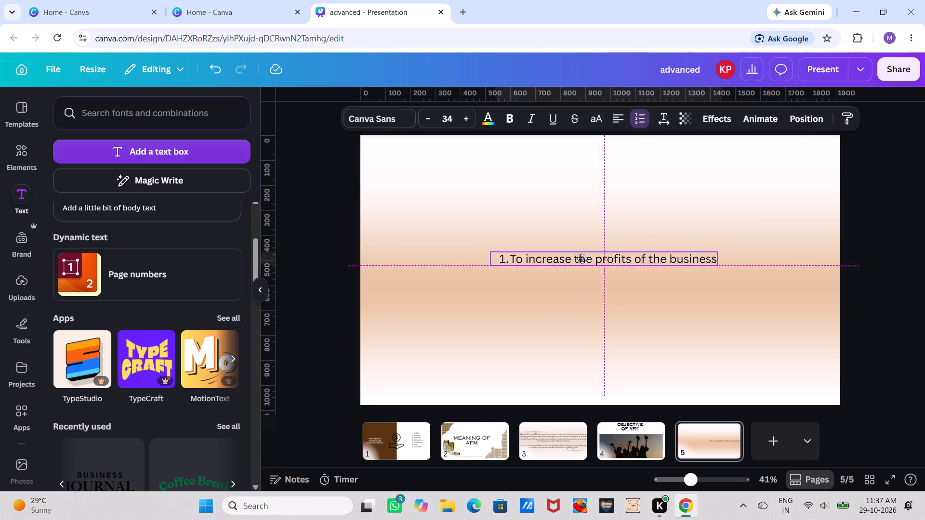
drag(582, 259, 540, 244)
End the first list item, about increasing profits, with a full stop.
click(652, 242)
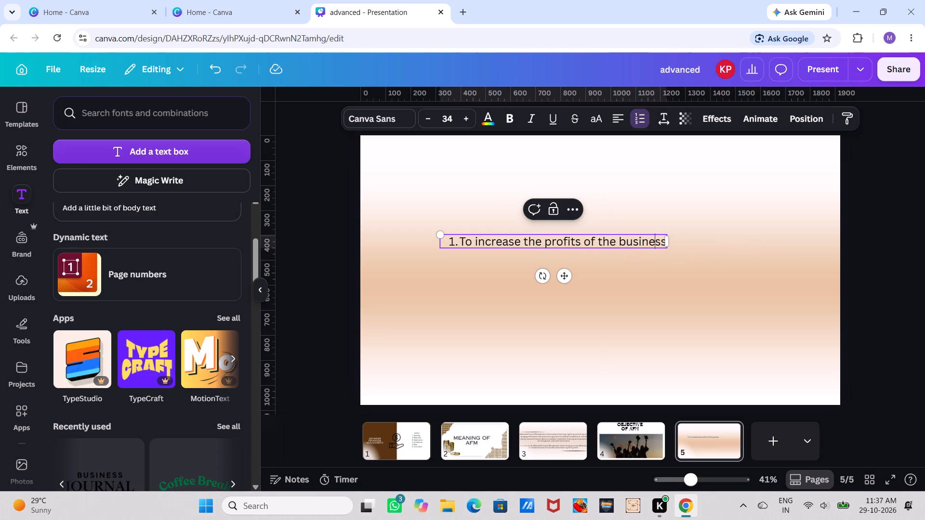
key(Right)
key(Right)
key(Right)
key(period)
Add a second numbered item reading "To increase the overall value of the company for its shareholders.".
key(Return)
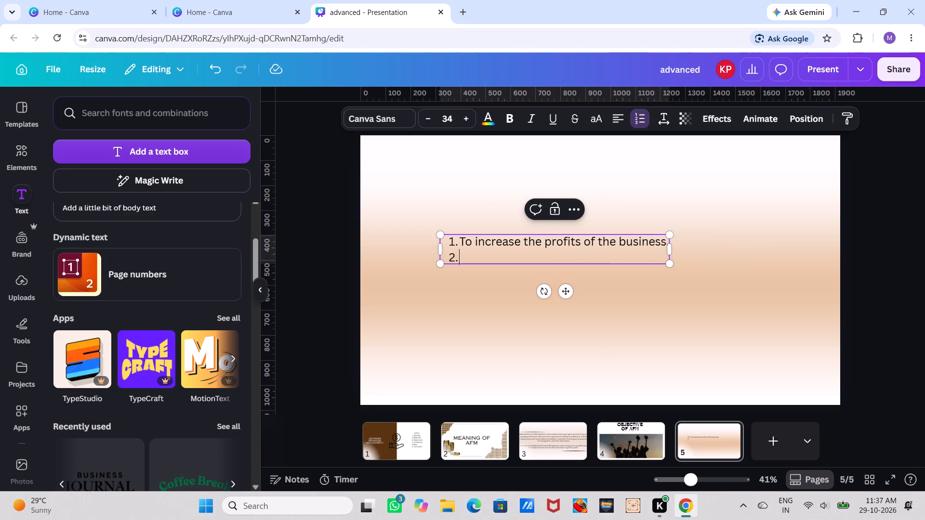
key(space)
text(Tp)
key(space)
key(BackSpace)
key(BackSpace)
text(o increase)
key(space)
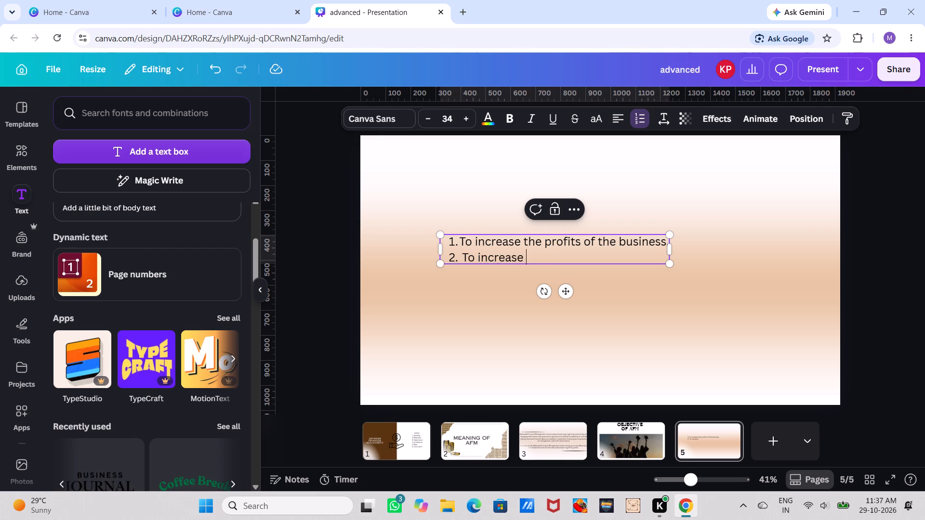
text(the)
key(space)
text(overall)
key(space)
text(value)
key(space)
text(of the company for its shareho)
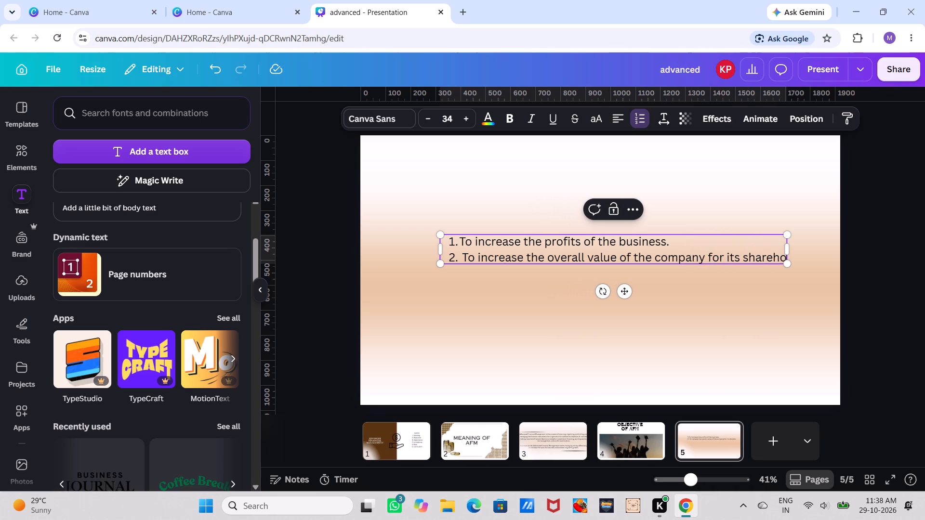
text(lders.)
Add a third numbered item reading "To use available financial resources properly.".
key(Return)
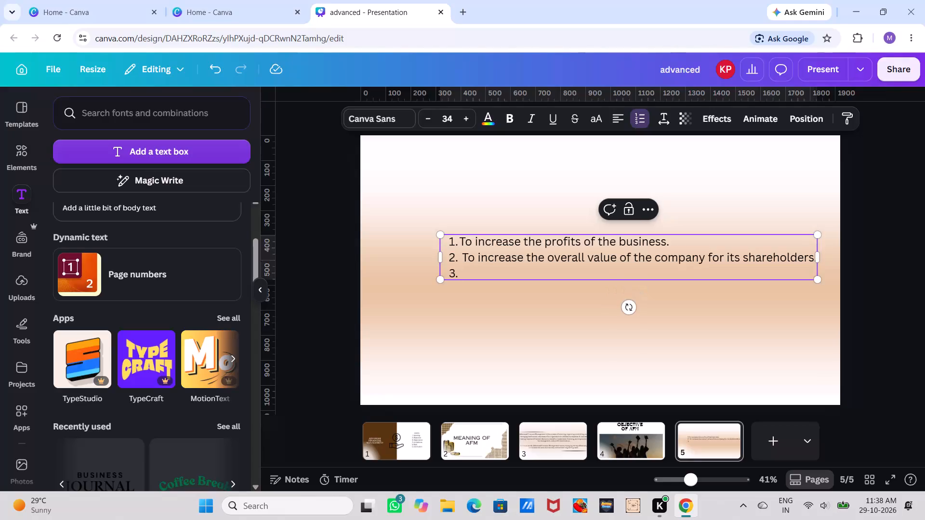
text(To use available)
key(space)
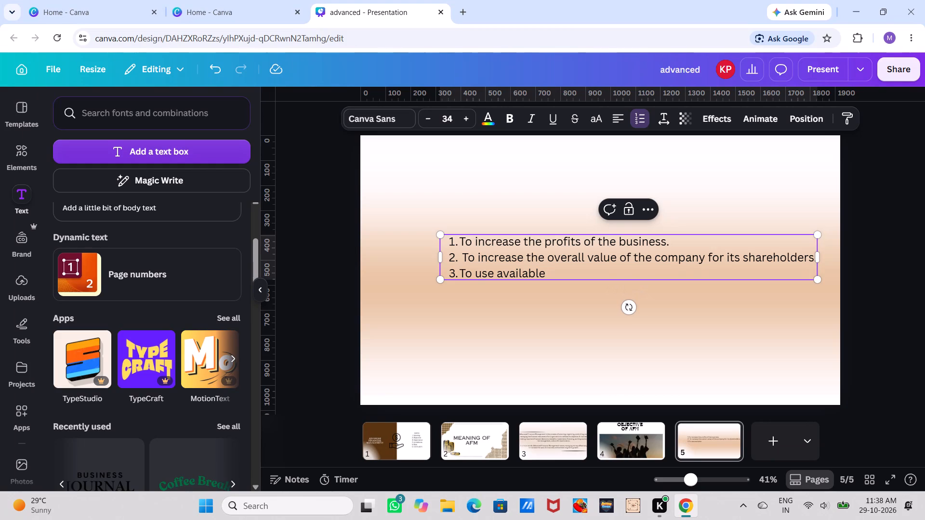
text(financial)
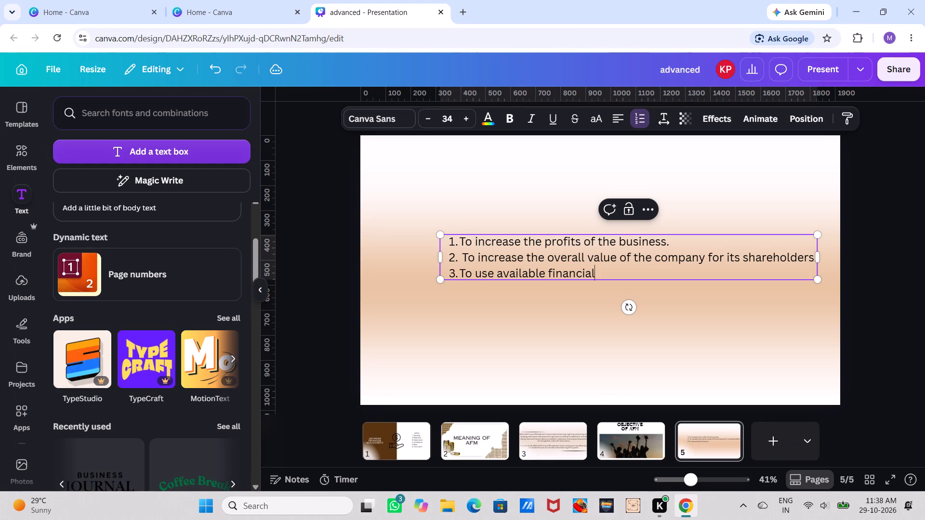
key(space)
text(r)
text(es)
text(ources)
key(space)
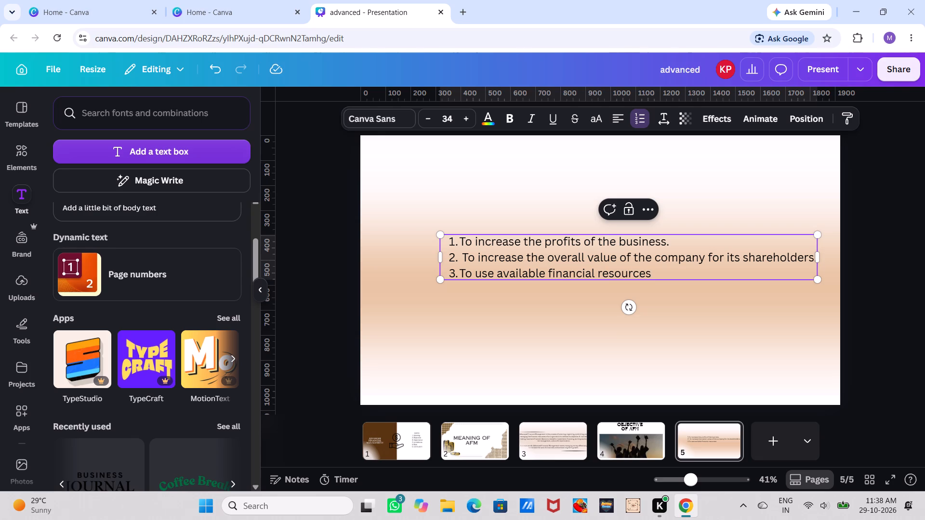
text(properly)
key(period)
Add a fourth numbered item reading "To select profitable investment opportunities.".
key(Return)
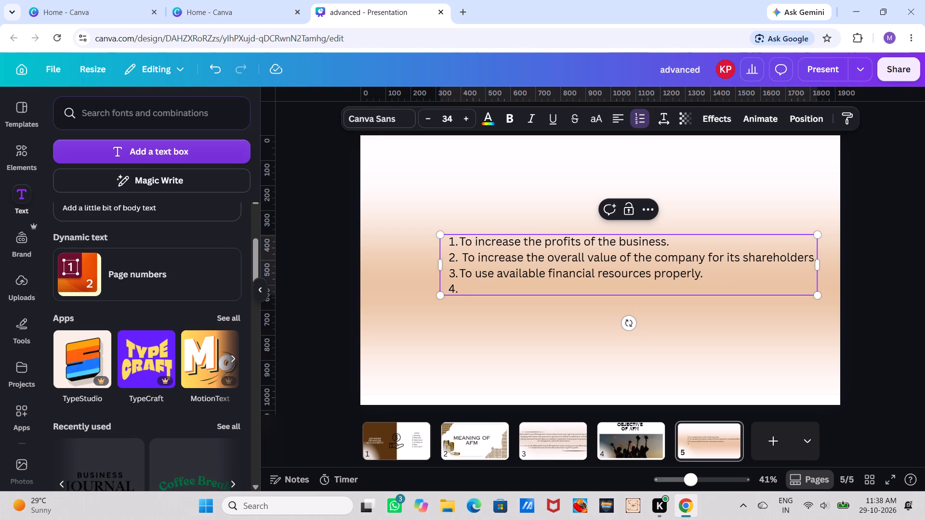
text(tP)
key(BackSpace)
key(BackSpace)
text(To select)
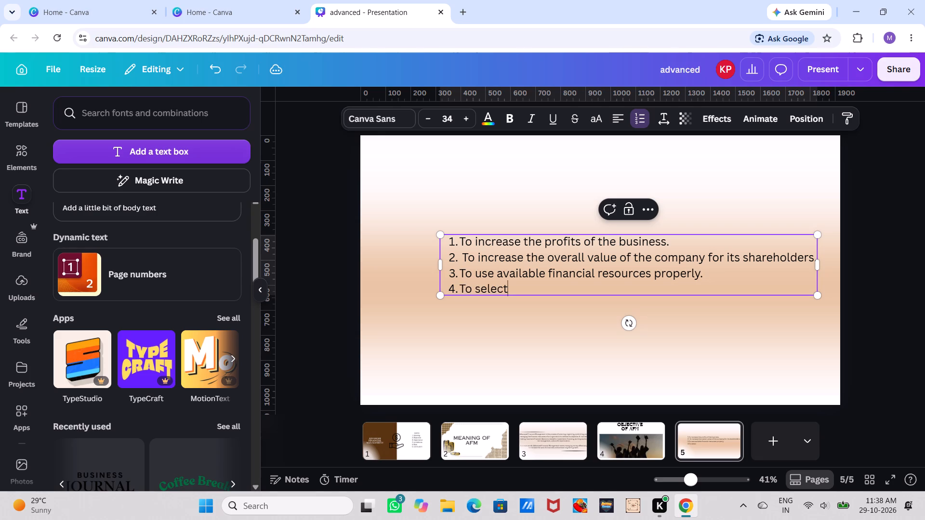
key(space)
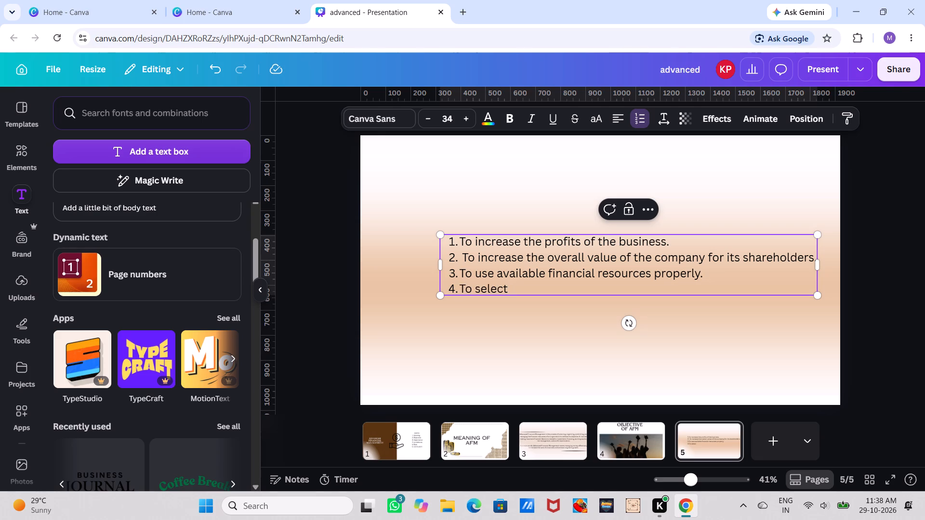
text(prof)
key(i)
text(table)
key(space)
text(investment oppo)
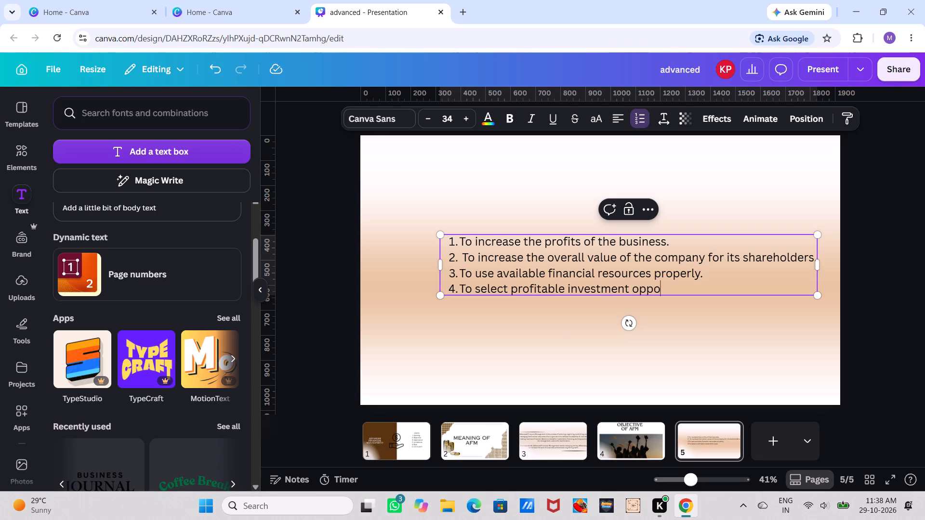
text(rtu)
text(nities.)
Add a fifth numbered item reading "To choose suitable sources of finance, such as equity and debt.".
key(Return)
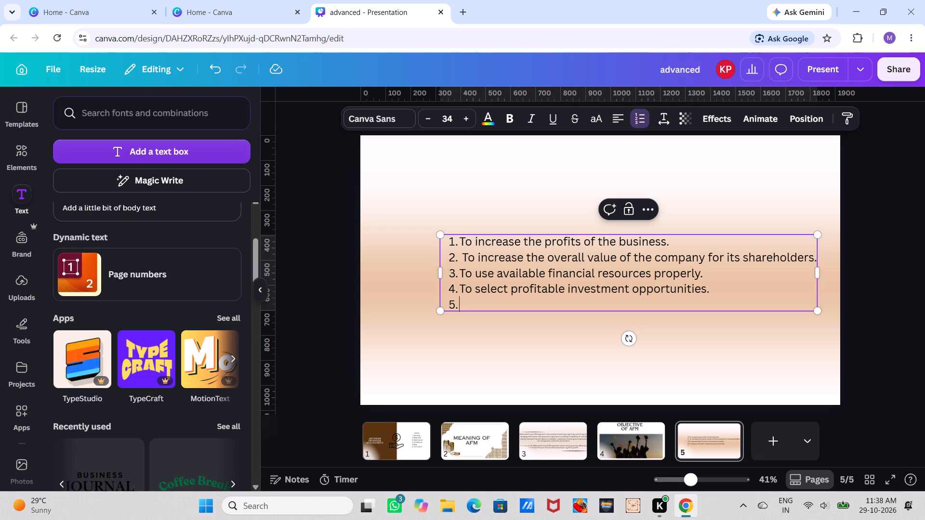
key(shift+t)
text(o choose suitable)
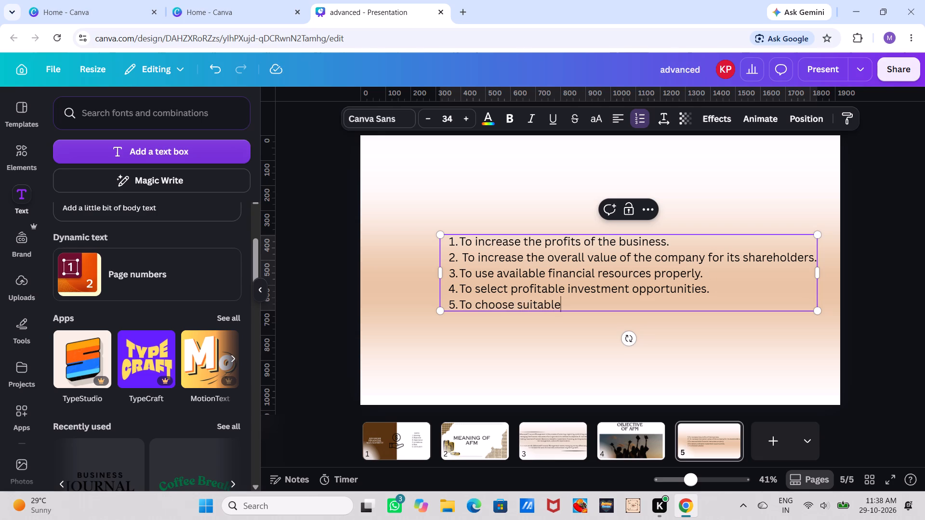
key(space)
text(sources of finace)
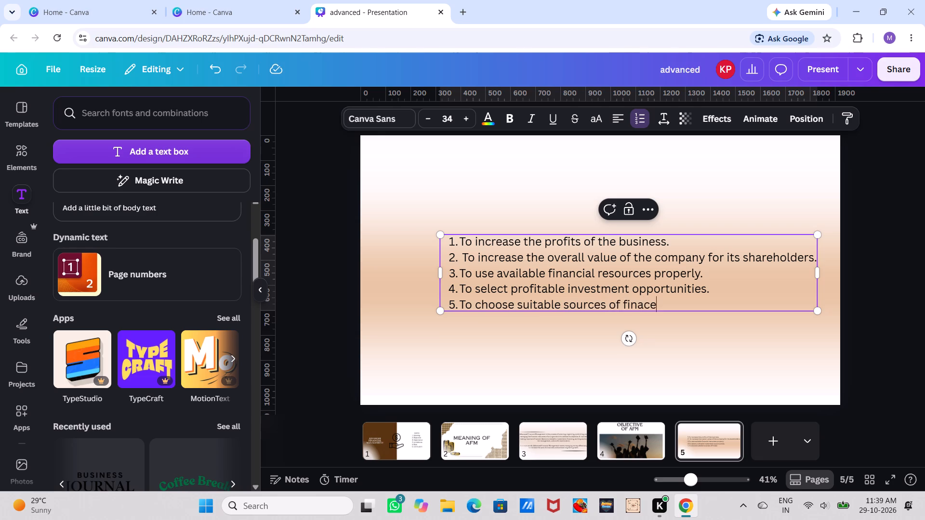
key(BackSpace)
key(BackSpace)
text(nce)
text(, such as)
key(space)
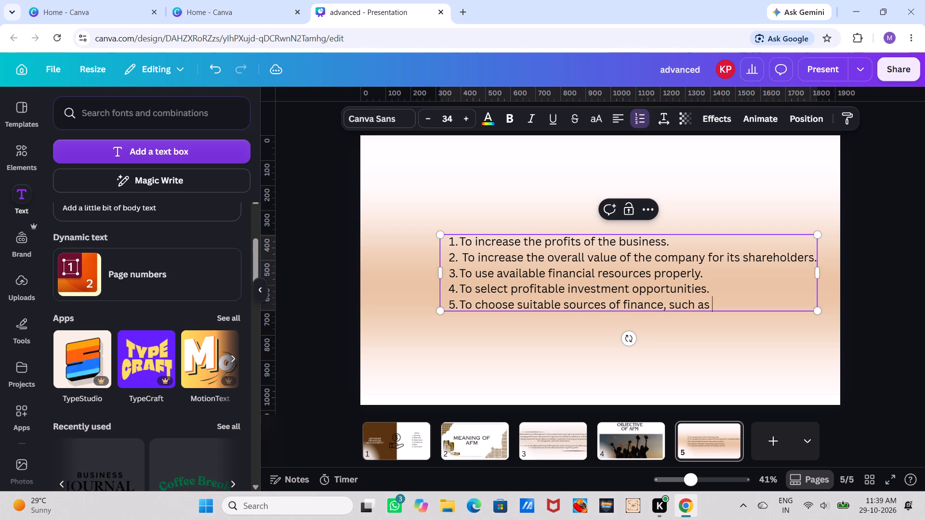
text(equity and debt)
key(period)
Add a sixth numbered item reading "To maintain sufficient cash and other short-term assets to run daily operations.".
key(Return)
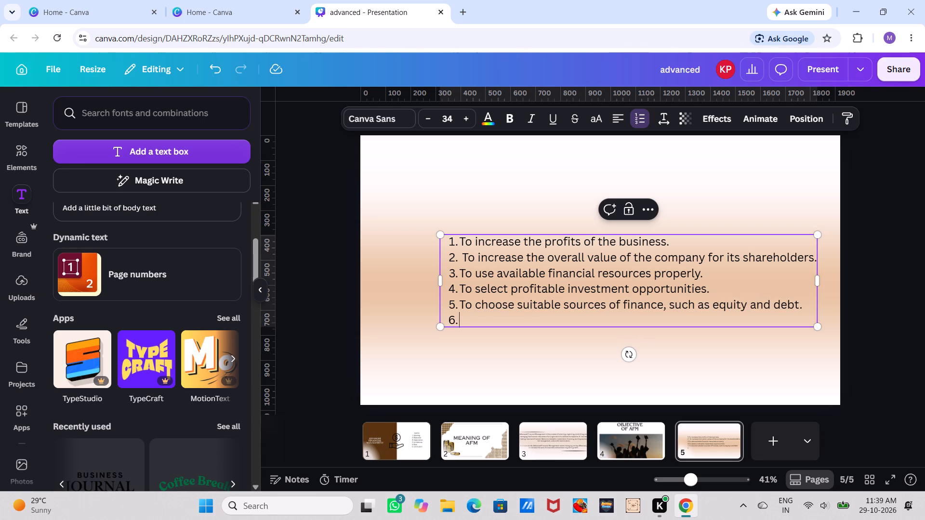
text(To)
key(space)
text(maintain sufficient)
key(space)
text(cash)
key(space)
text(and other)
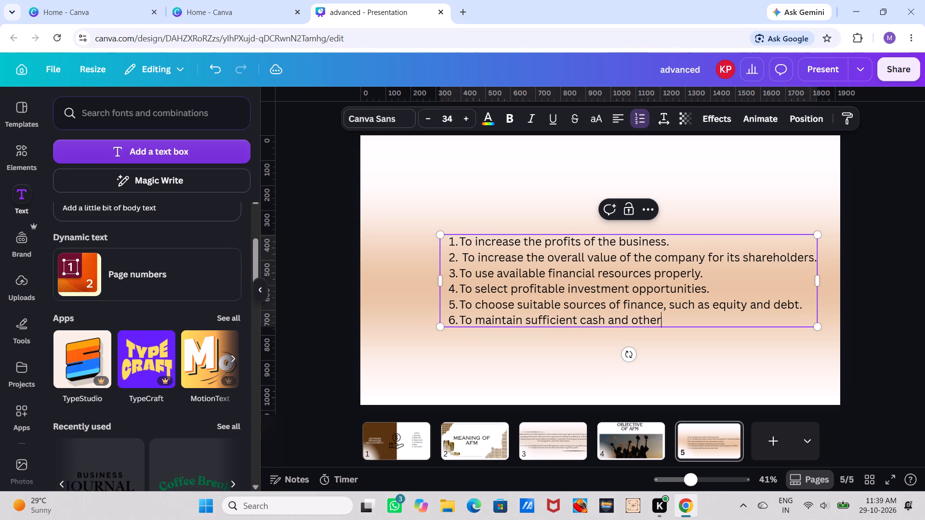
key(space)
text(short-term assets tonr==)
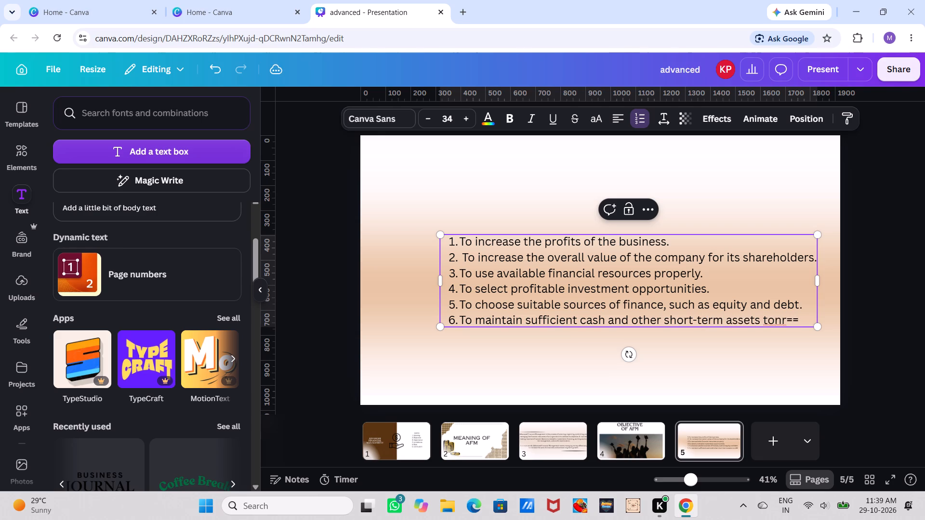
key(BackSpace)
key(BackSpace)
key(BackSpace)
key(BackSpace)
key(m)
key(BackSpace)
key(space)
text(ru)
text(n daily operatio)
text(ns.)
Start a seventh numbered item with the word "To".
key(Return)
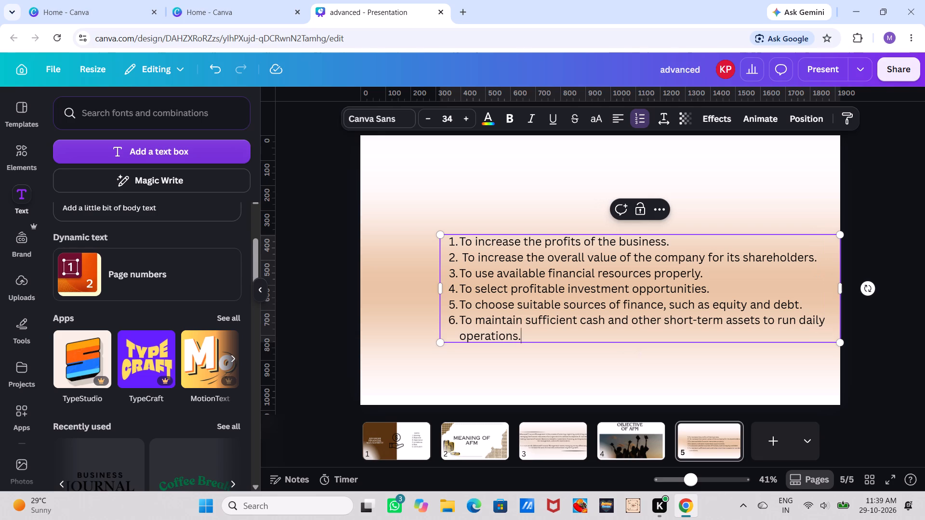
text(To)
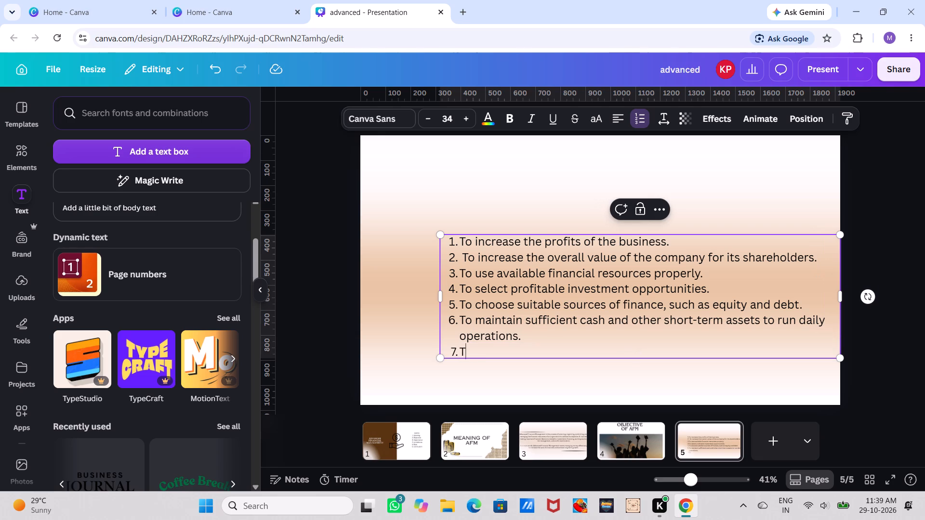
key(space)
Remove the extra space before the text of the second list item, about the company's overall value.
key(Up)
key(Up)
key(Up)
key(Up)
key(Up)
key(Up)
key(Left)
key(Left)
key(BackSpace)
Complete the seventh numbered item so it reads "To identify and reduce financial risks.".
key(Down)
key(Down)
key(Down)
key(Down)
key(Down)
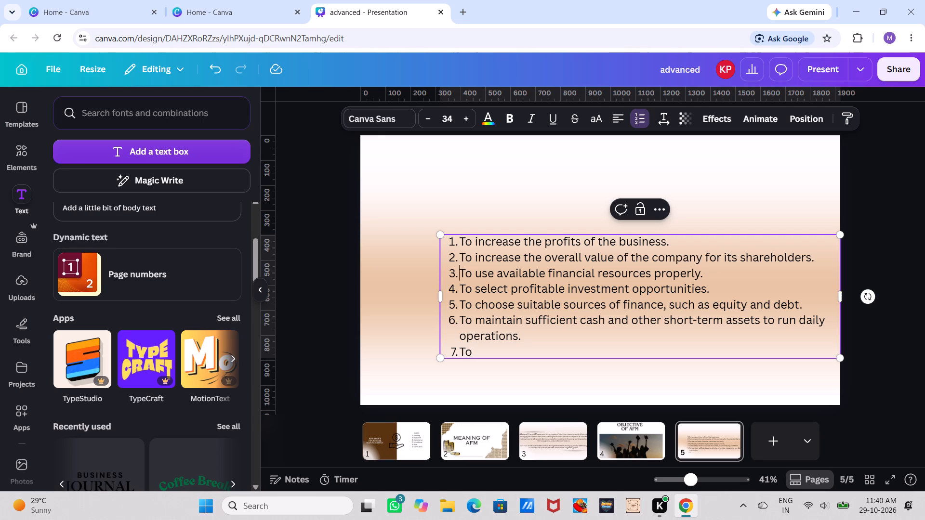
key(Right)
key(Right)
key(Down)
key(b)
key(BackSpace)
key(space)
text(identify)
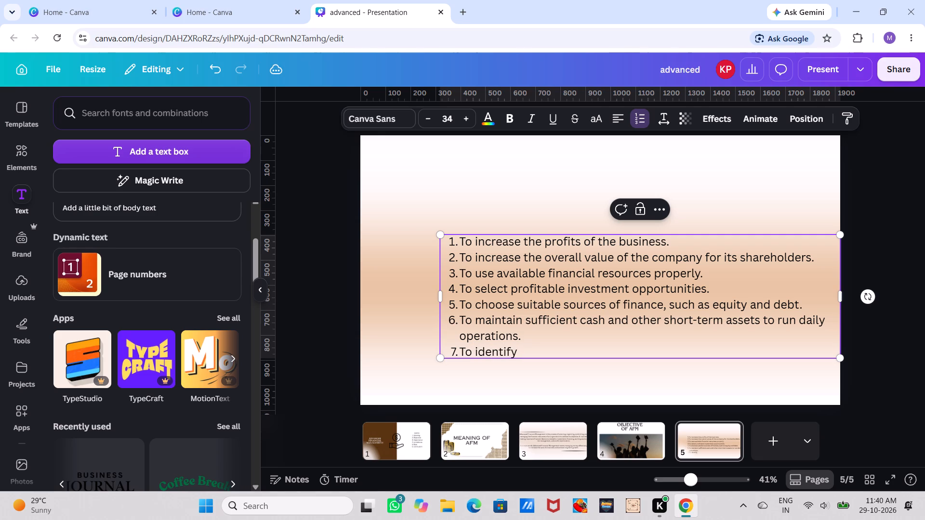
key(space)
text(and reduce)
key(n)
key(BackSpace)
key(space)
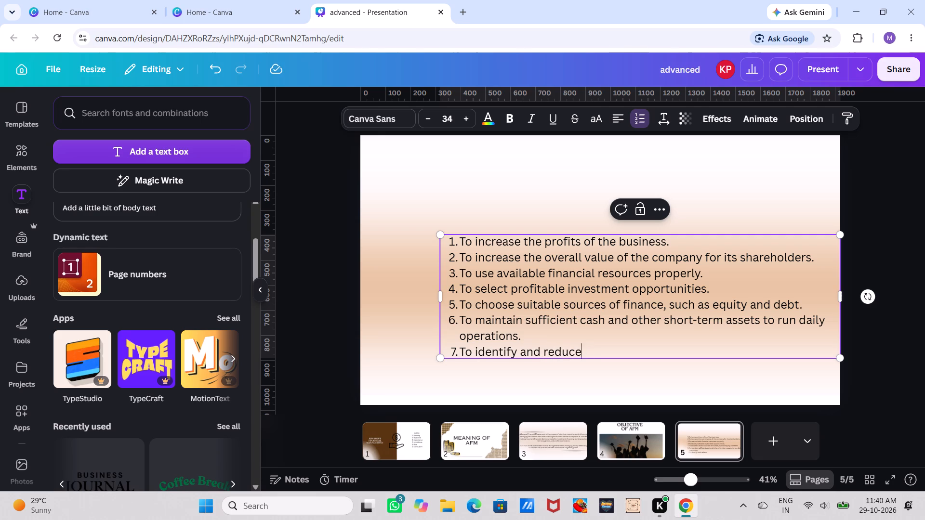
text(financial)
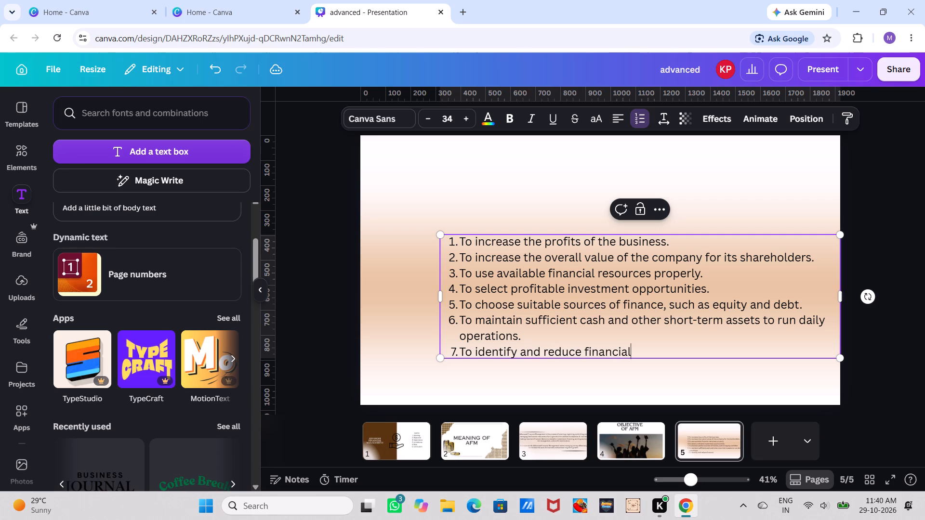
key(space)
text(risks)
key(period)
Add an eighth numbered item reading "To supporft the expansion and development of the business".
key(Return)
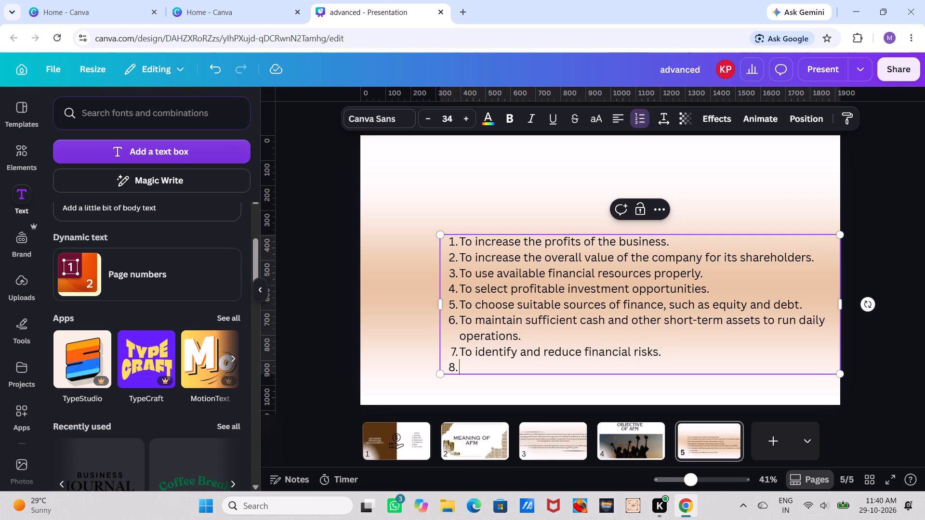
text(To)
key(space)
text(supporft the expansiom)
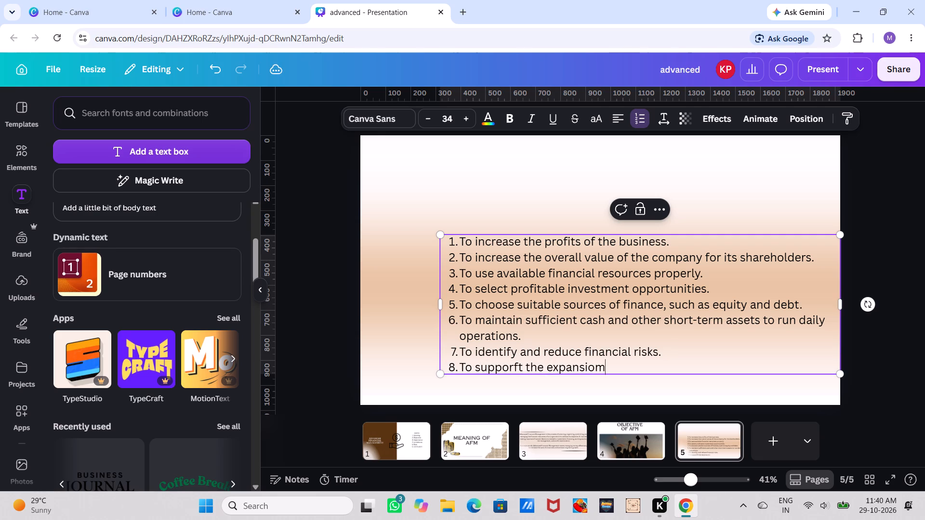
key(BackSpace)
text(n)
key(space)
text(and development)
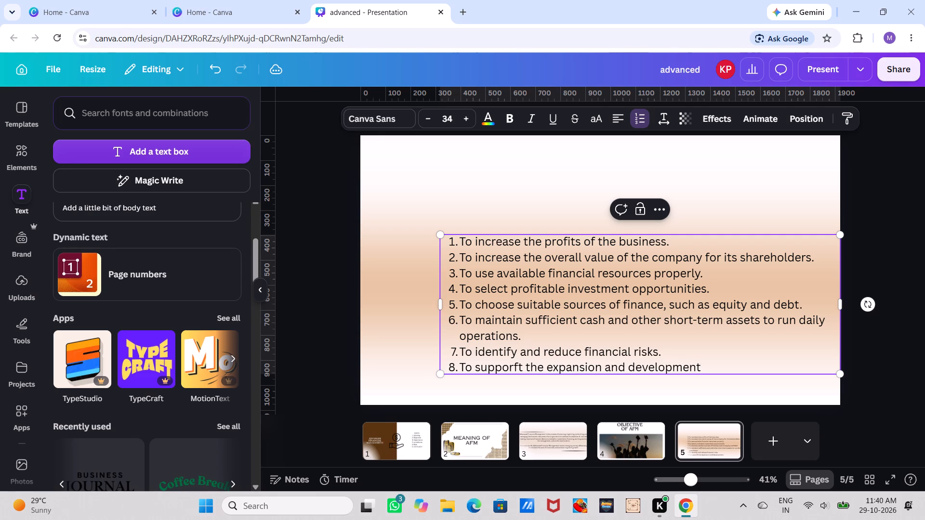
key(space)
text(of the)
key(space)
text(business)
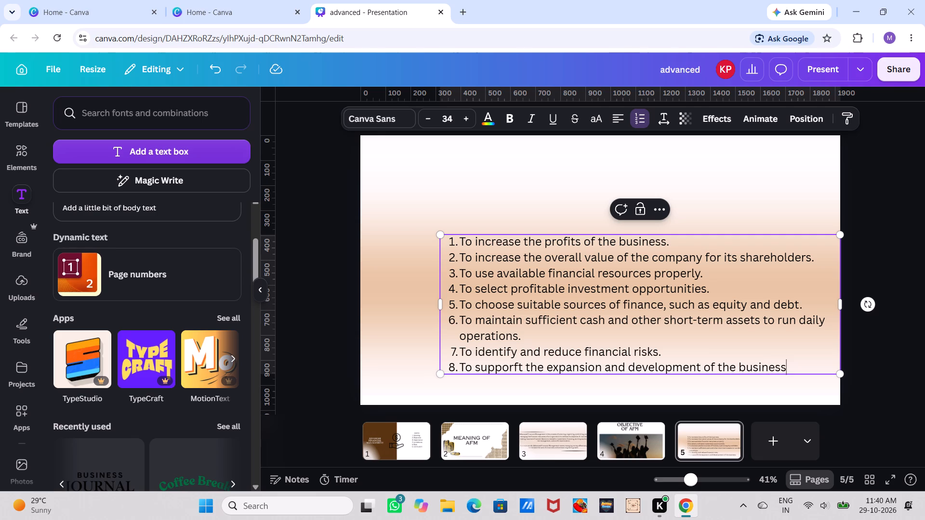
Move the numbered list's text box up and inward so it sits roughly centred on the slide.
drag(660, 303, 601, 287)
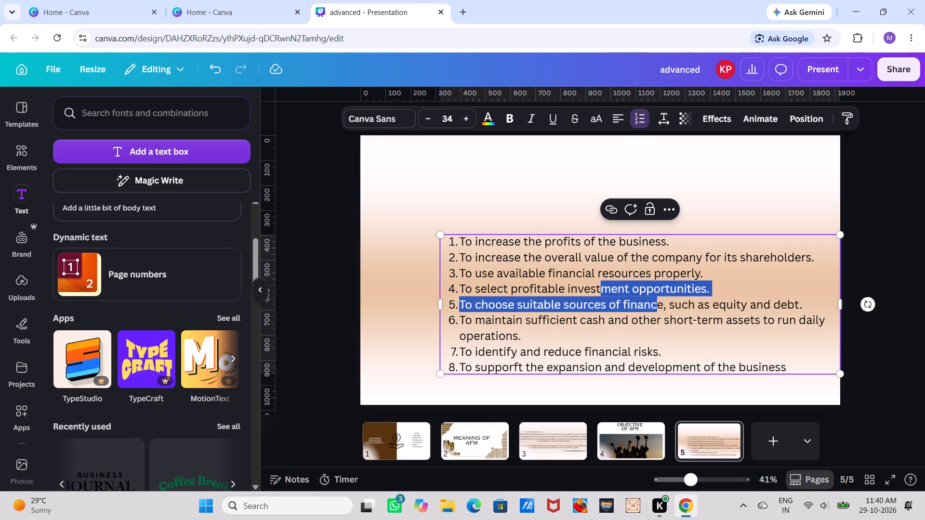
click(616, 231)
drag(596, 268, 592, 264)
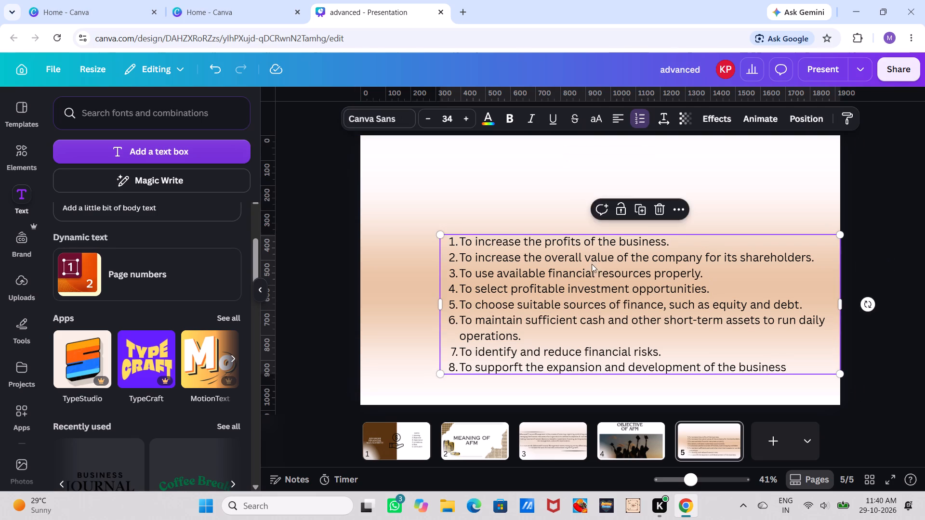
drag(592, 264, 553, 238)
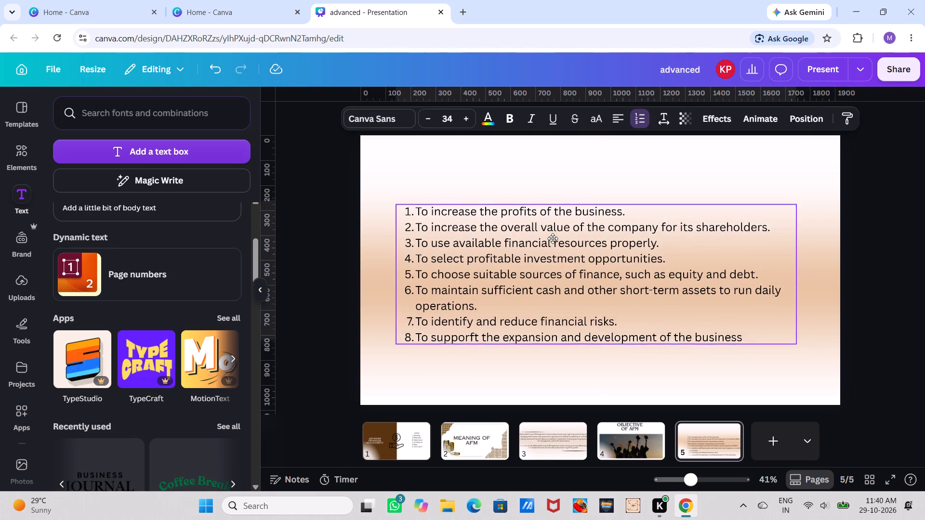
drag(553, 238, 560, 241)
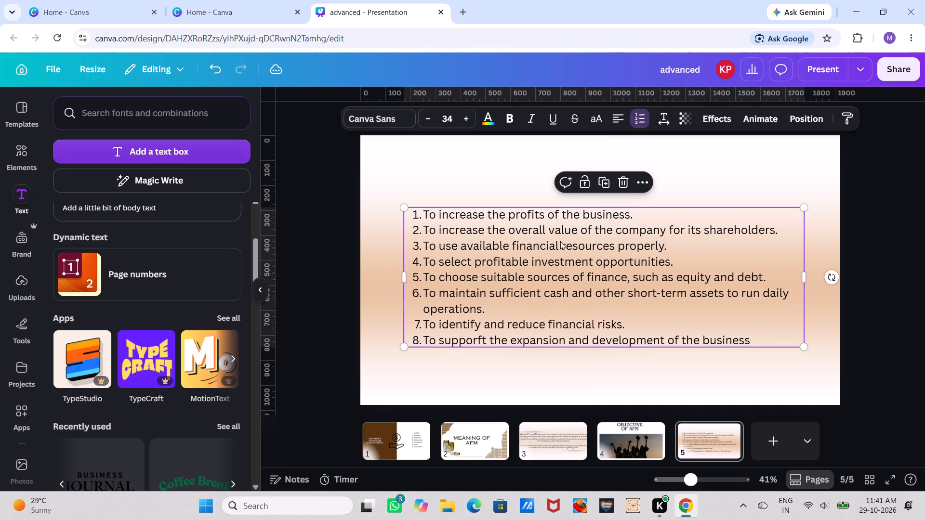
click(335, 280)
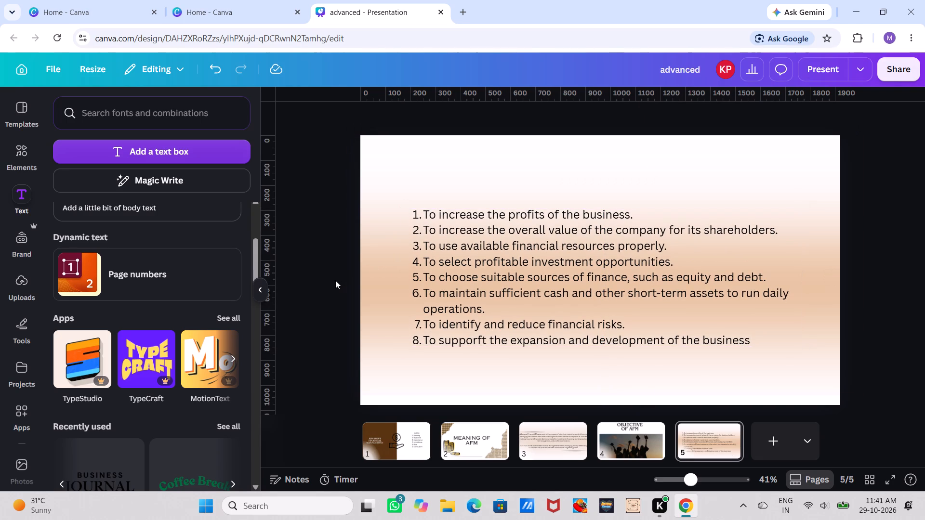
Widen the numbered list's text box to about 1,900, spanning nearly the full slide width, and centre it horizontally.
click(448, 314)
double_click(602, 342)
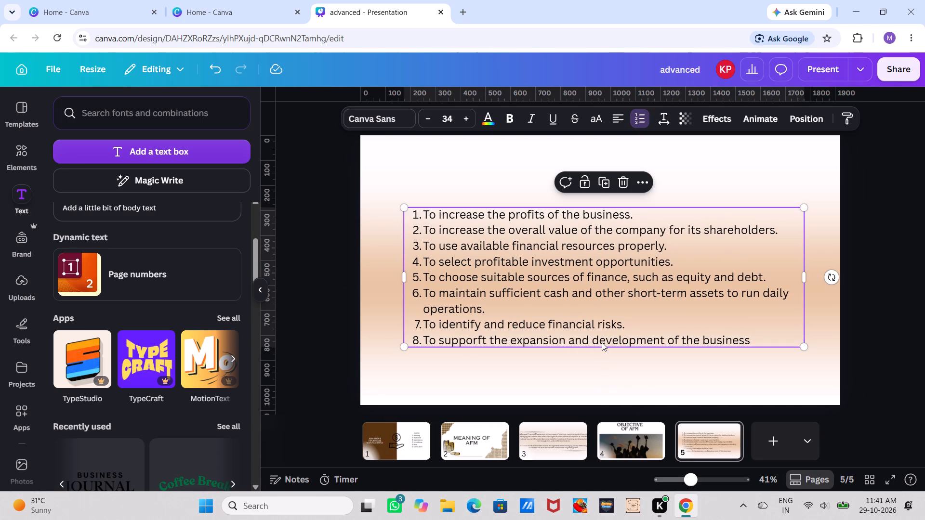
click(582, 348)
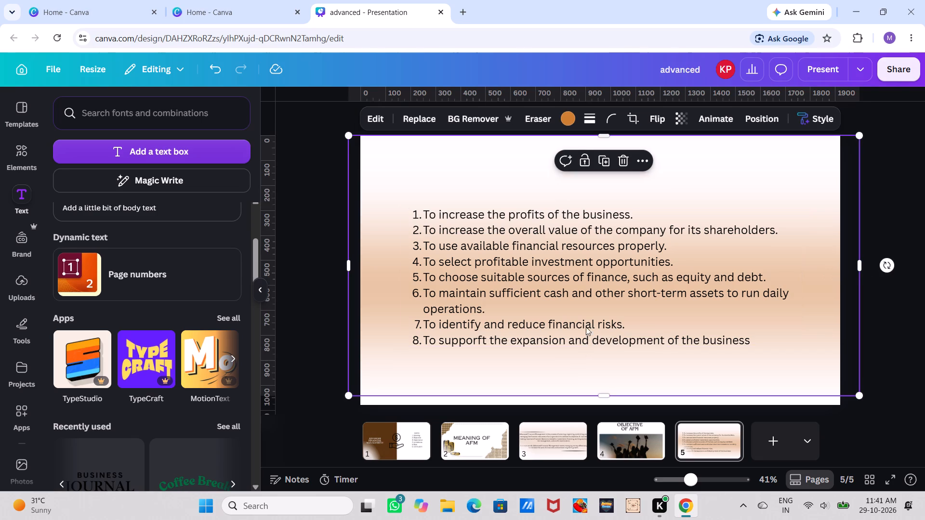
click(590, 290)
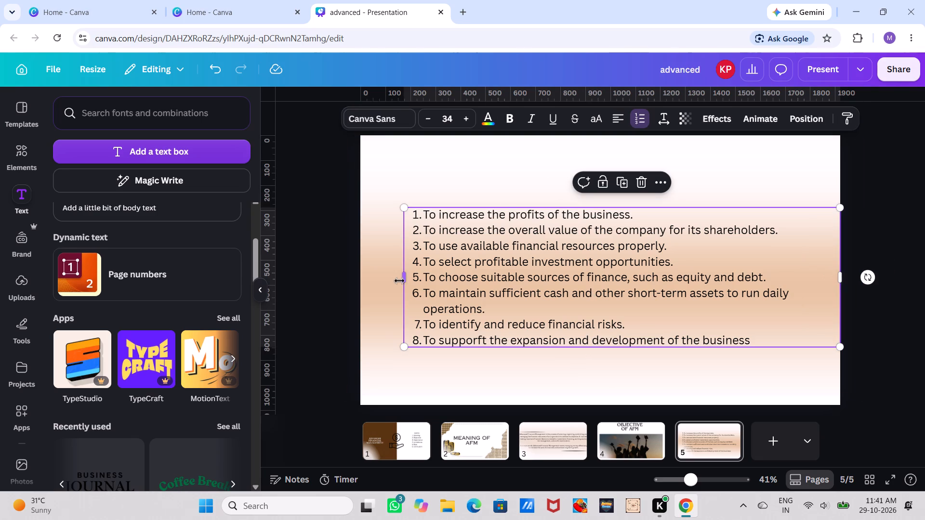
drag(402, 281, 365, 286)
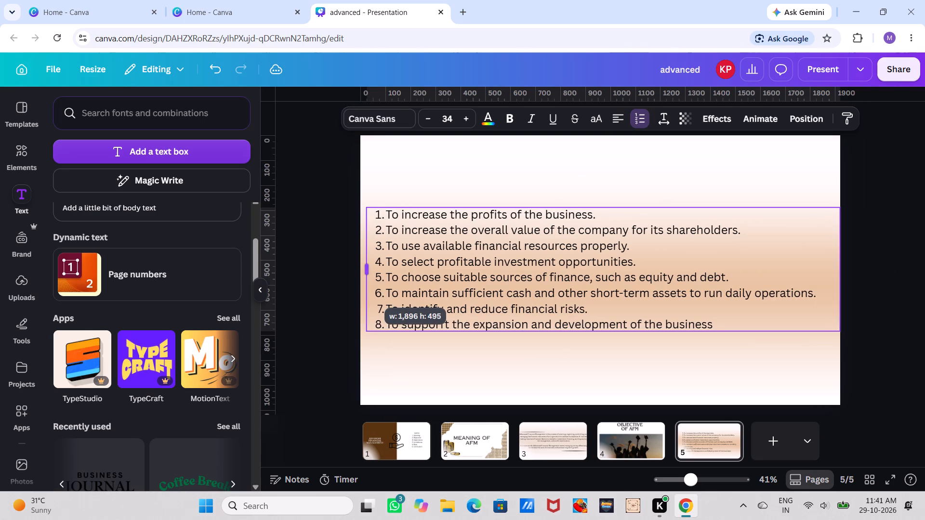
drag(365, 286, 363, 287)
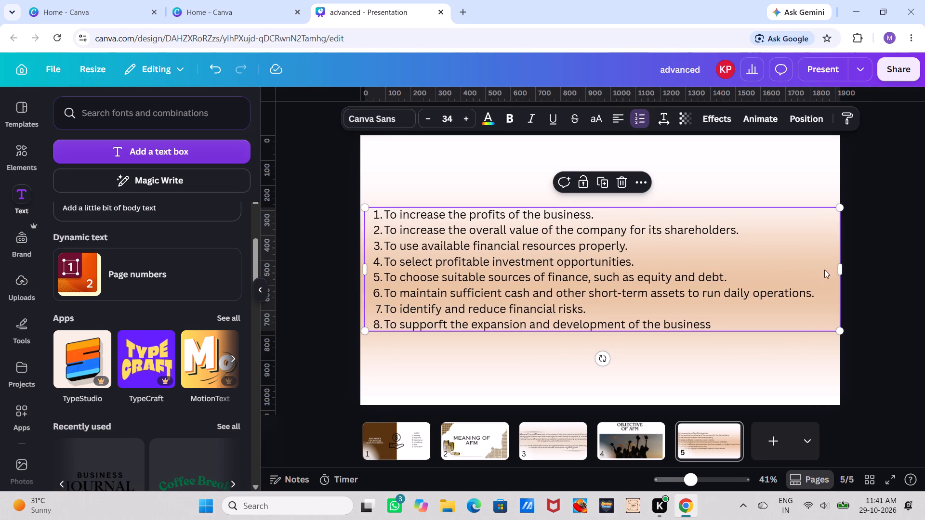
click(838, 270)
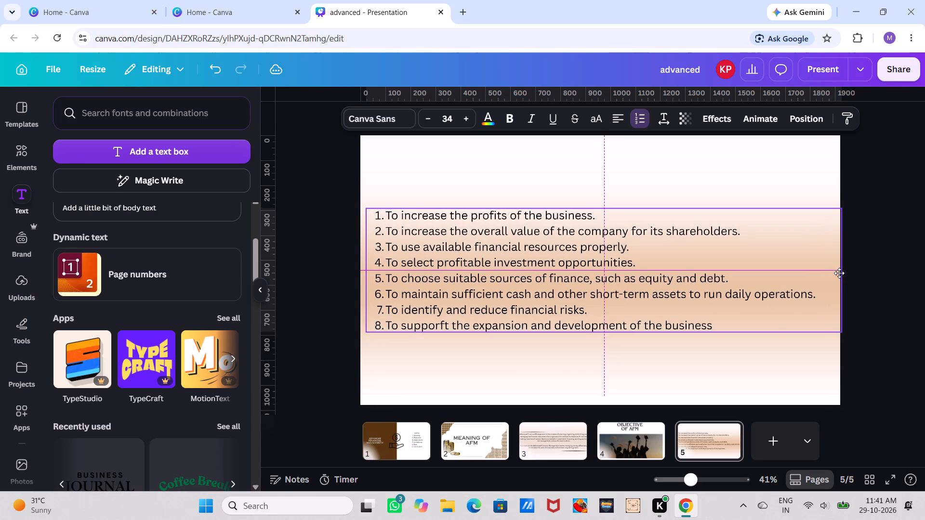
click(620, 330)
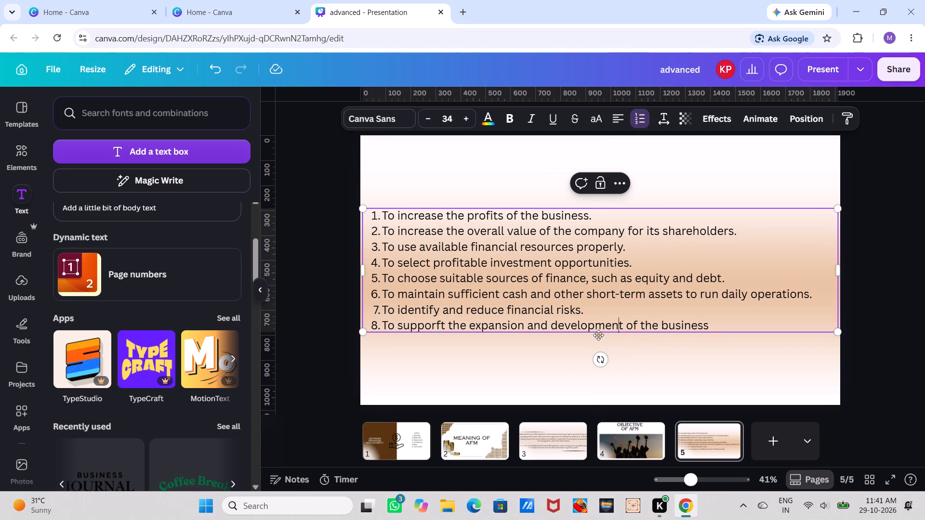
click(330, 400)
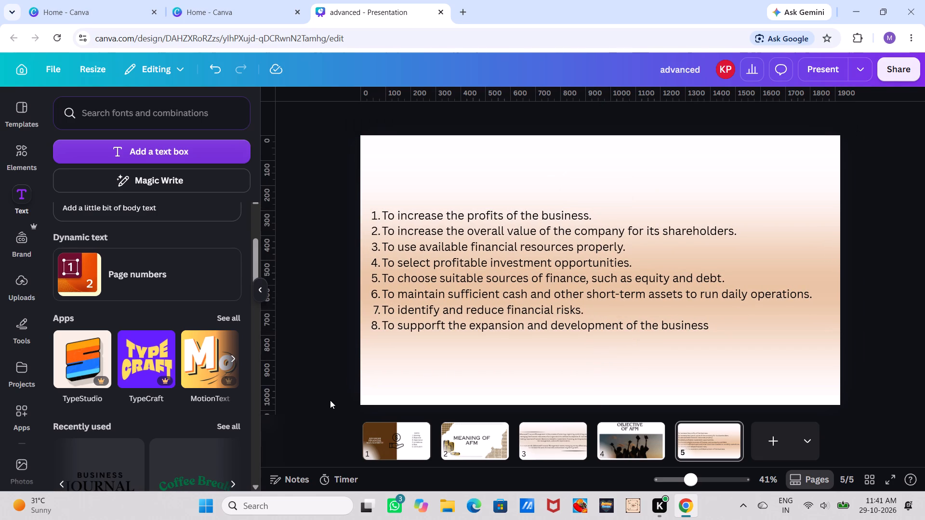